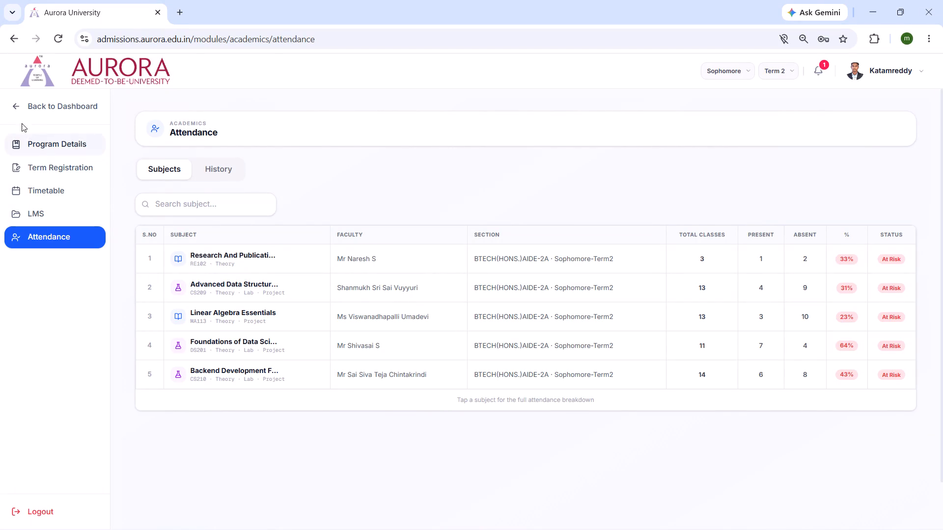
# Leave the Attendance page for the dashboard and open the Assessments section.
pyautogui.click(14, 104)
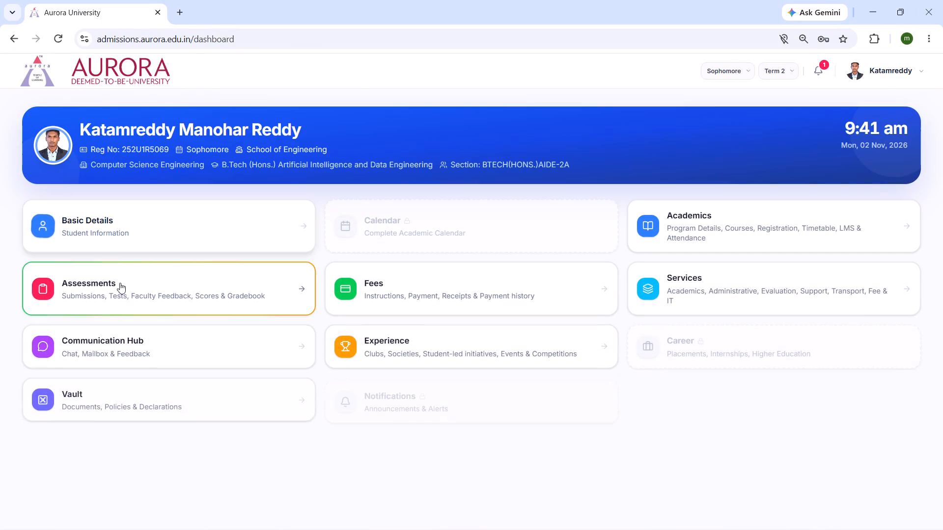
pyautogui.click(123, 287)
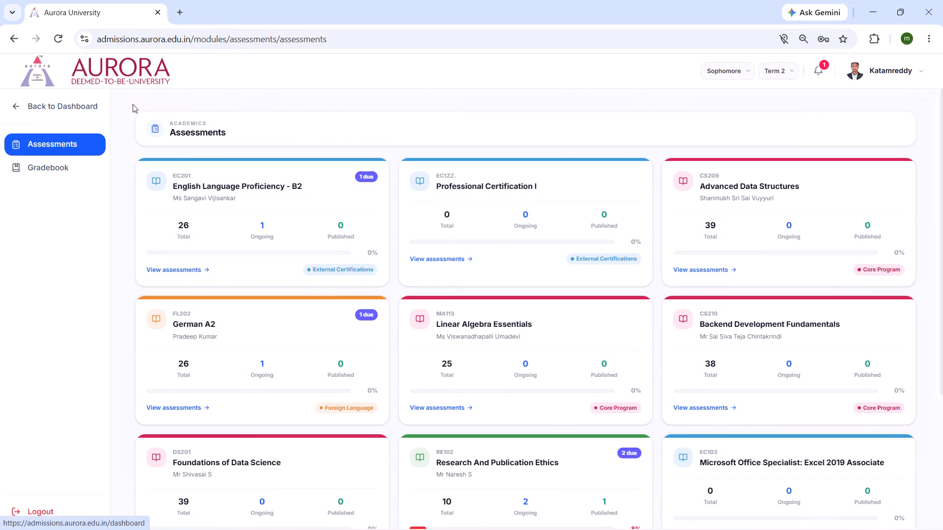
# Open the English Language Proficiency - B2 course and review the status of its assessments.
pyautogui.scroll(-1, 213, 209)
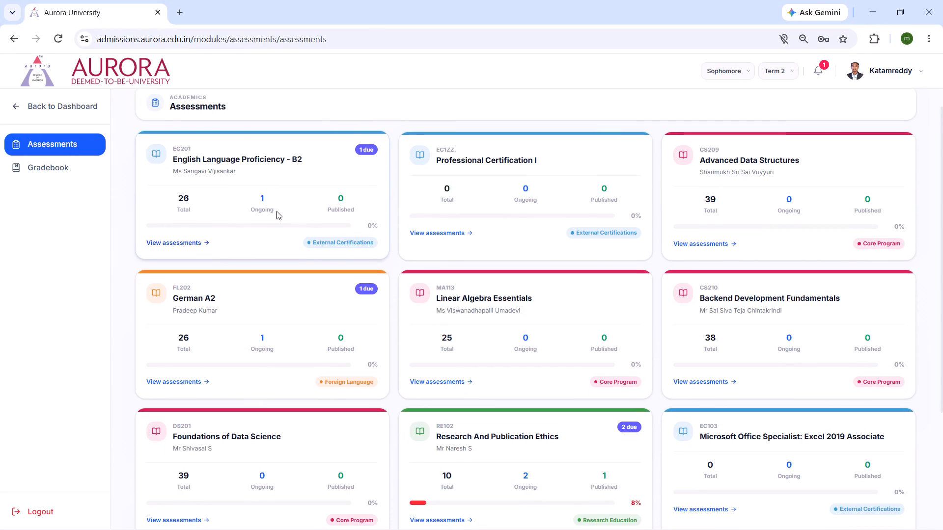
pyautogui.scroll(-1, 277, 211)
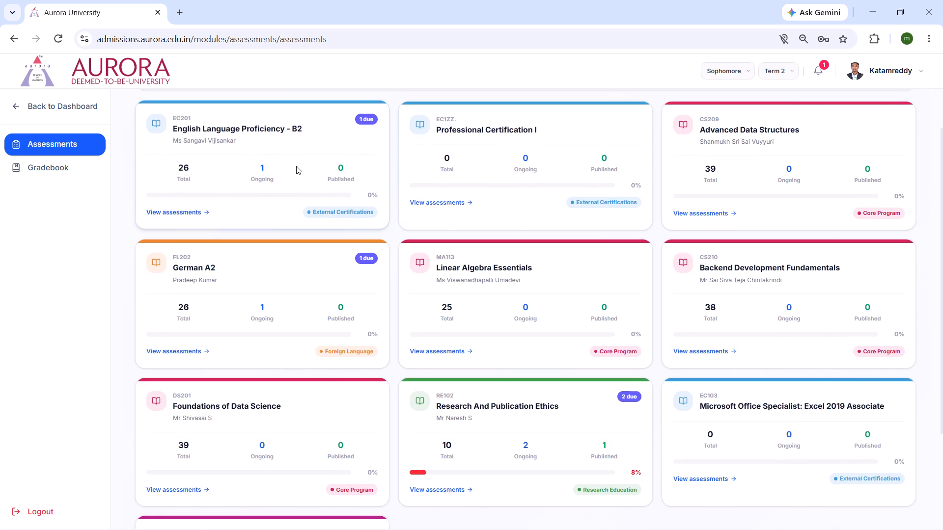
pyautogui.click(296, 166)
pyautogui.scroll(-1, 618, 267)
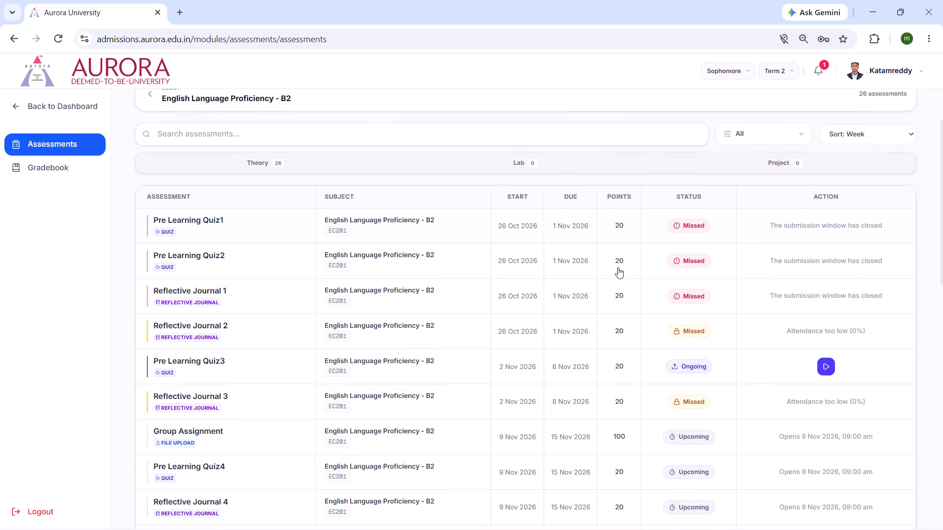
pyautogui.scroll(-1, 618, 267)
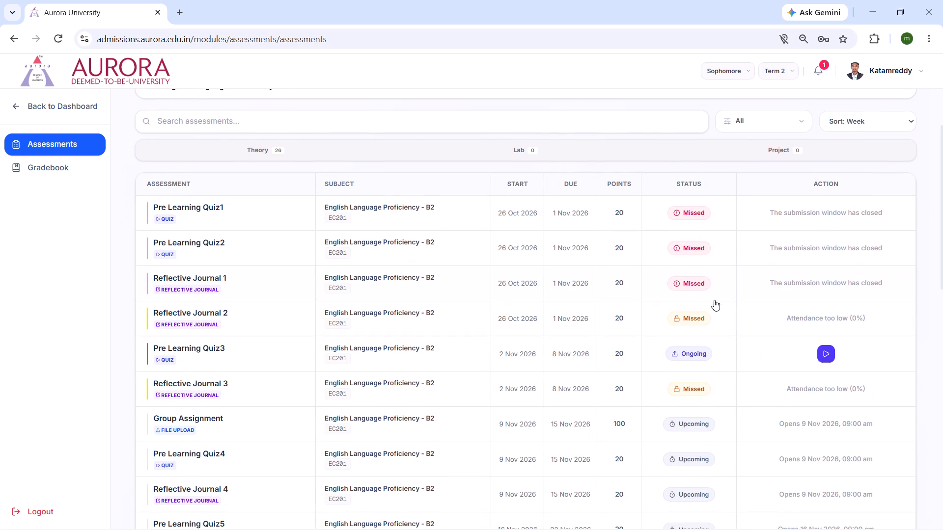
pyautogui.scroll(3, 429, 295)
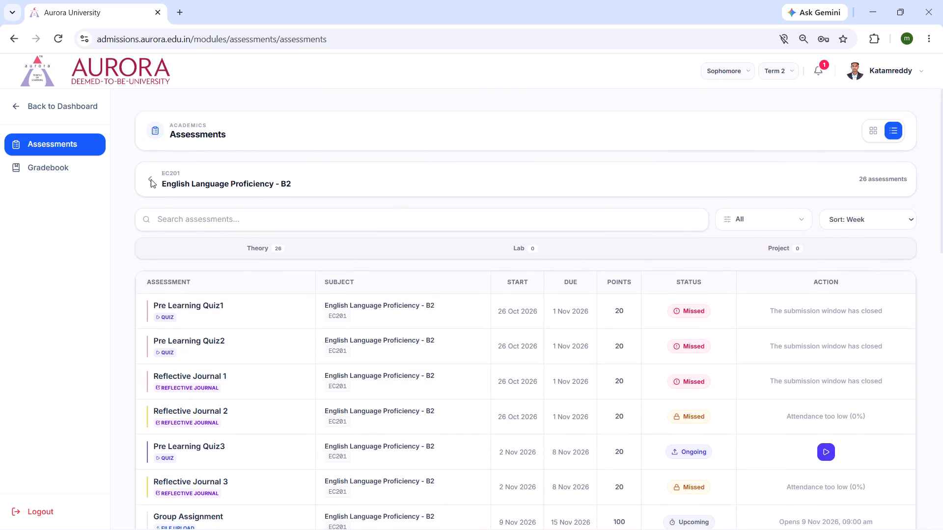
# Return to the assessments overview and look through the remaining subject cards down to Sports.
pyautogui.click(151, 180)
pyautogui.scroll(-1, 502, 265)
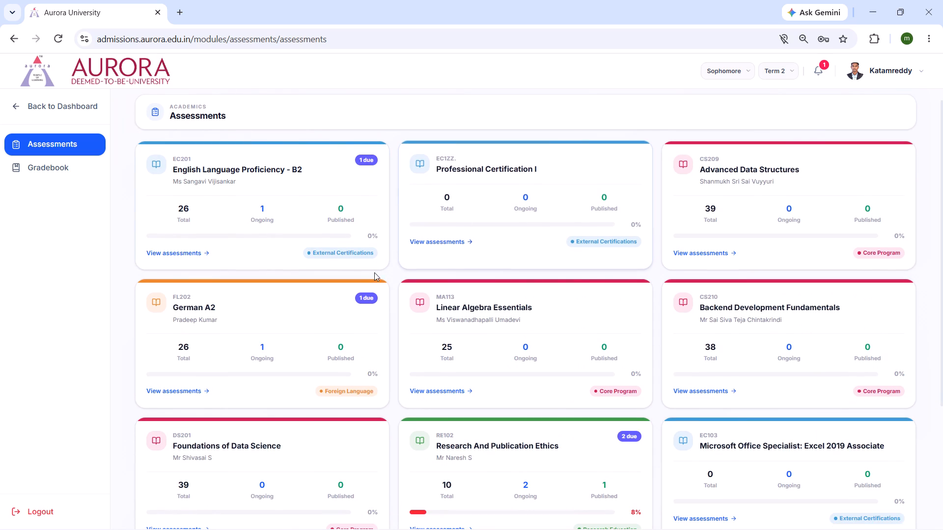
pyautogui.scroll(-6, 577, 275)
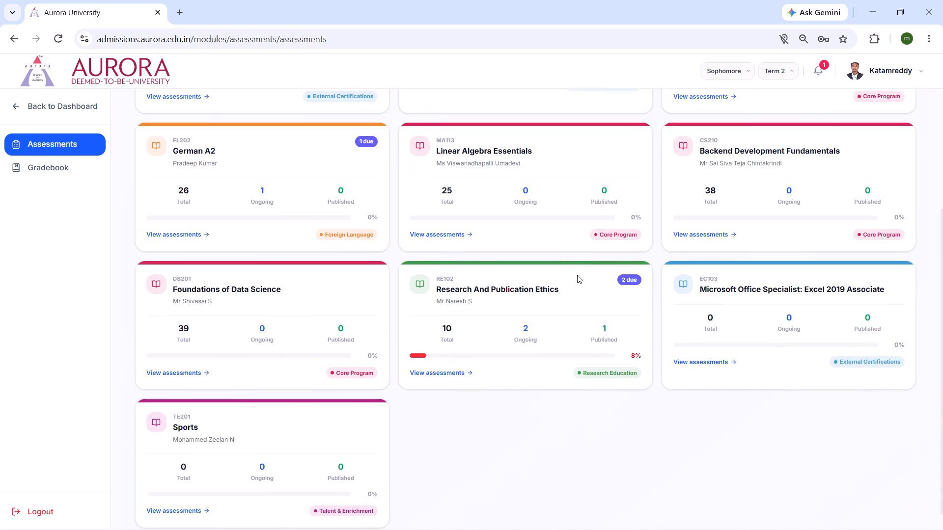
pyautogui.scroll(-4, 577, 275)
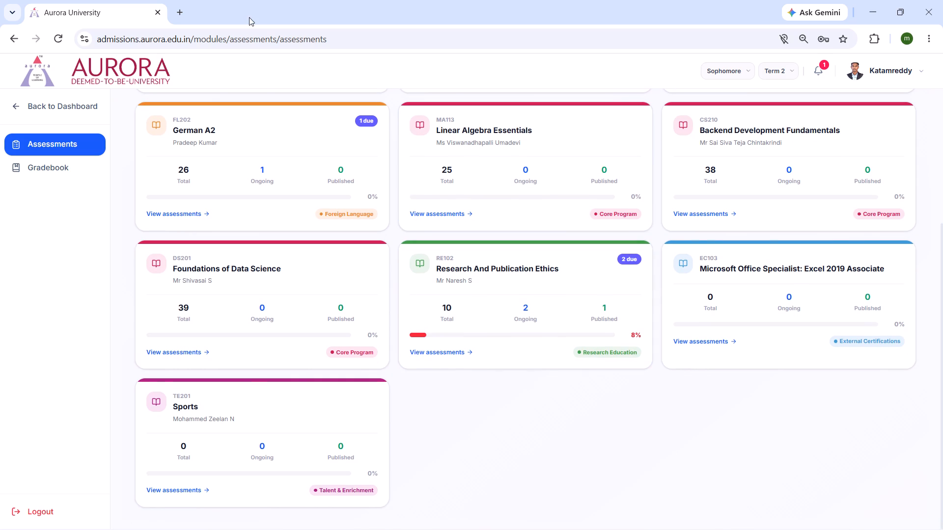
# Open the website uniq-crackers.vercel.app in a new browser tab.
pyautogui.click(181, 11)
pyautogui.write('uniq')
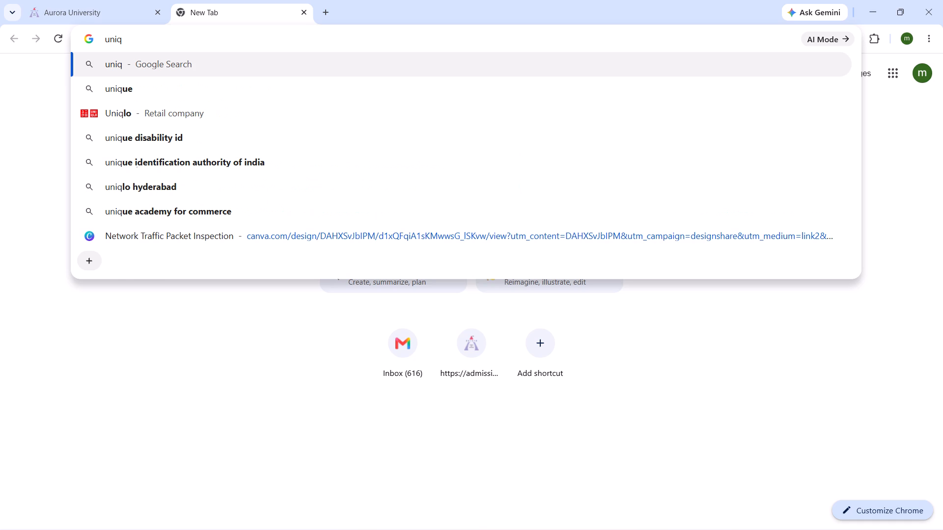
pyautogui.press('-')
pyautogui.write('cro')
pyautogui.press('BackSpace')
pyautogui.write('ackers')
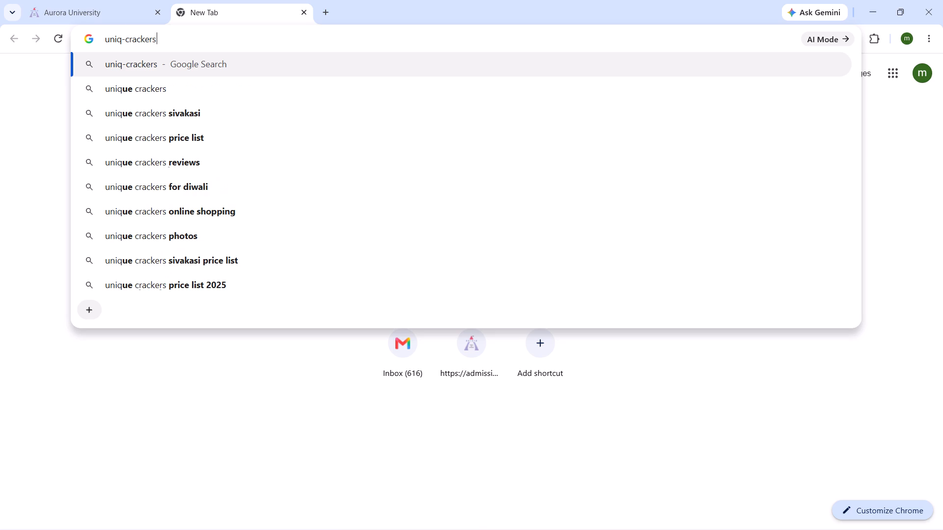
pyautogui.write('.vercel')
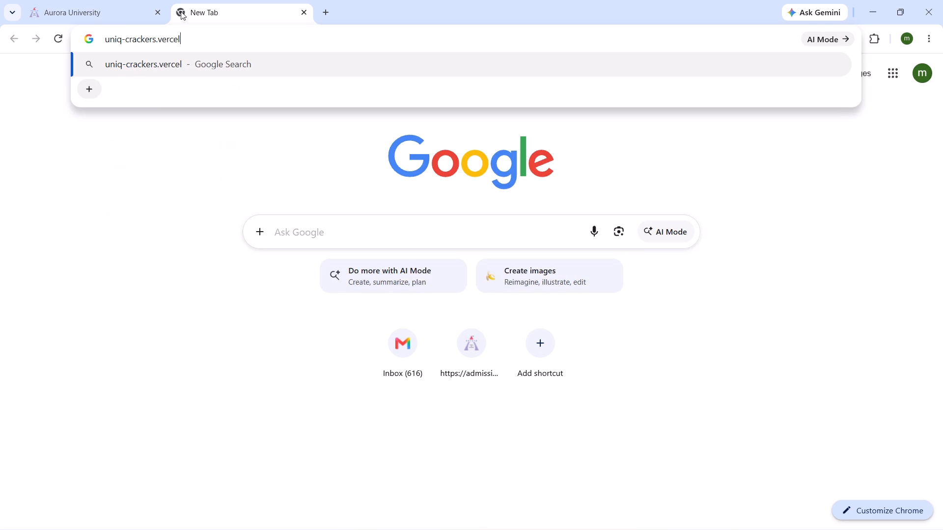
pyautogui.press('.')
pyautogui.write('aoo')
pyautogui.press('BackSpace')
pyautogui.press('BackSpace')
pyautogui.write('pp')
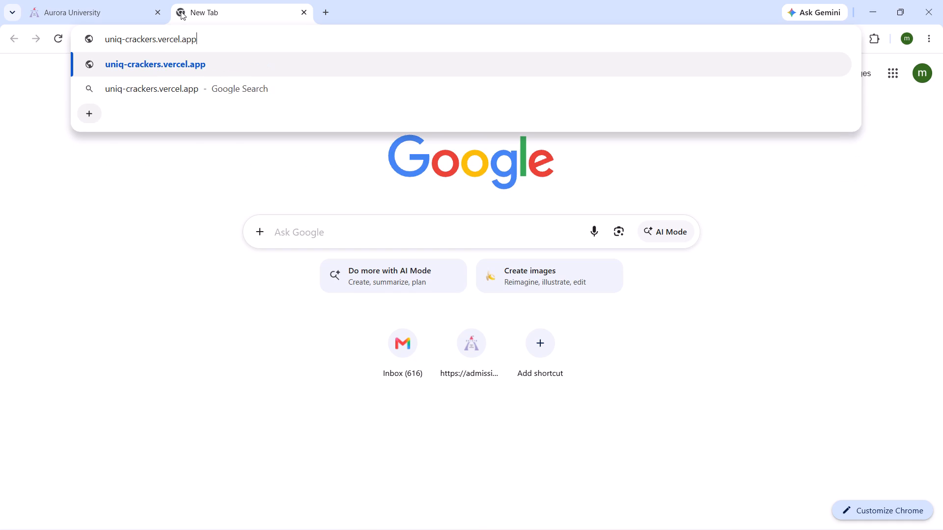
pyautogui.press('Return')
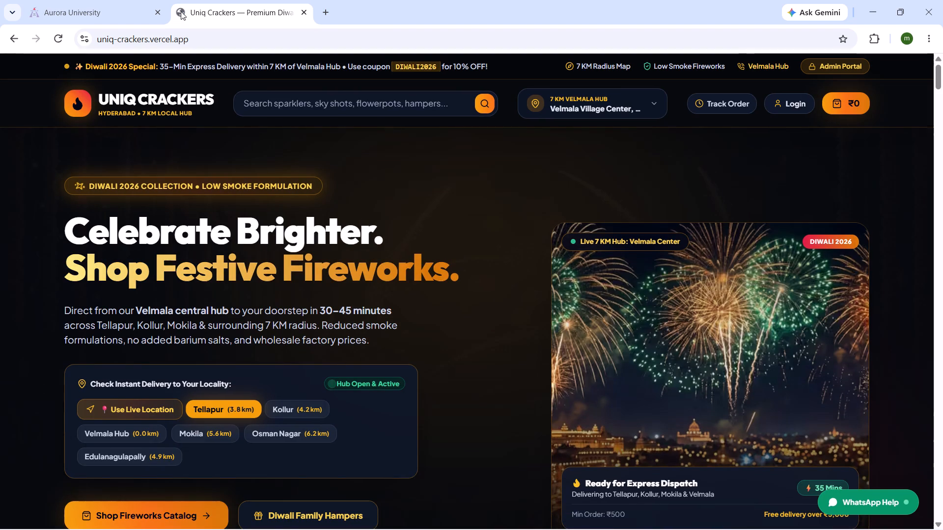
# Look over the Uniq Crackers home page, including the festival offer and the fireworks categories.
pyautogui.scroll(-10, 356, 290)
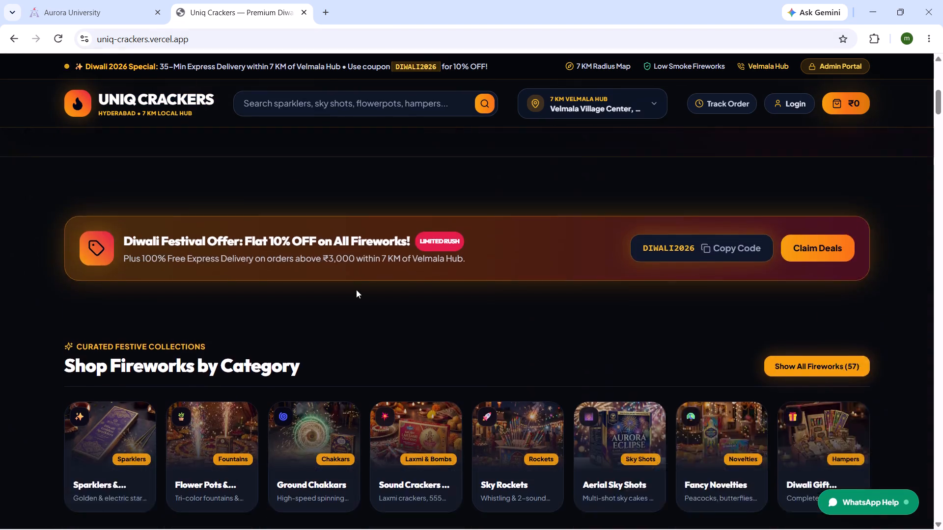
pyautogui.scroll(-1, 356, 290)
pyautogui.scroll(8, 356, 290)
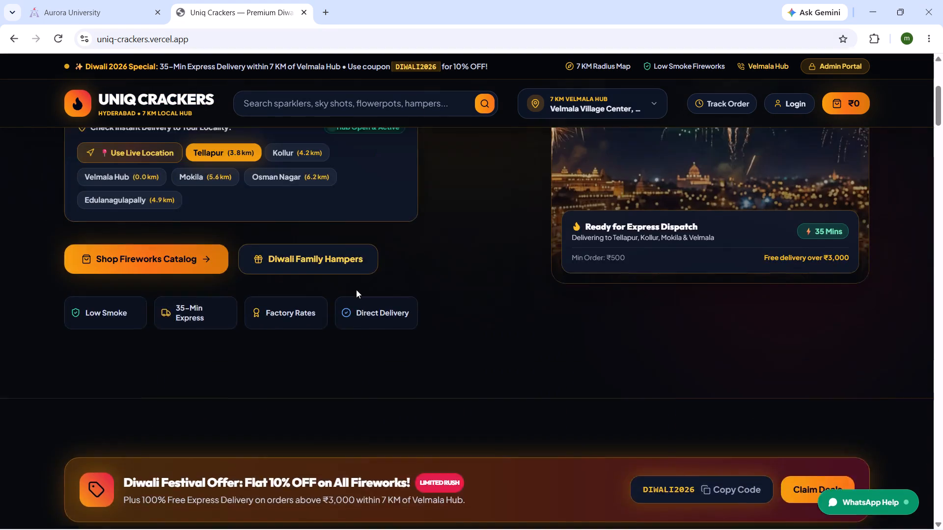
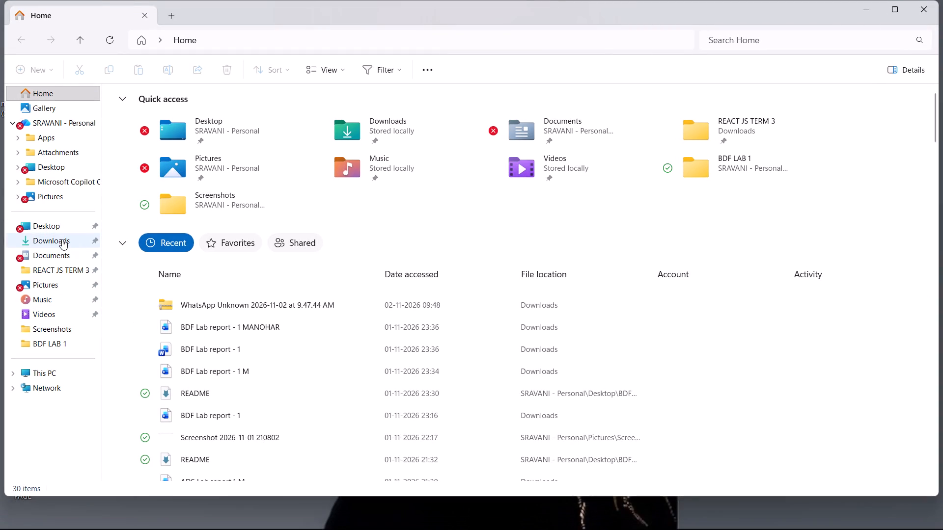
# In File Explorer, go to the Downloads folder and open today's compressed archive whose name starts with WhatsApp Unknown 2026-11-02.
pyautogui.click(62, 239)
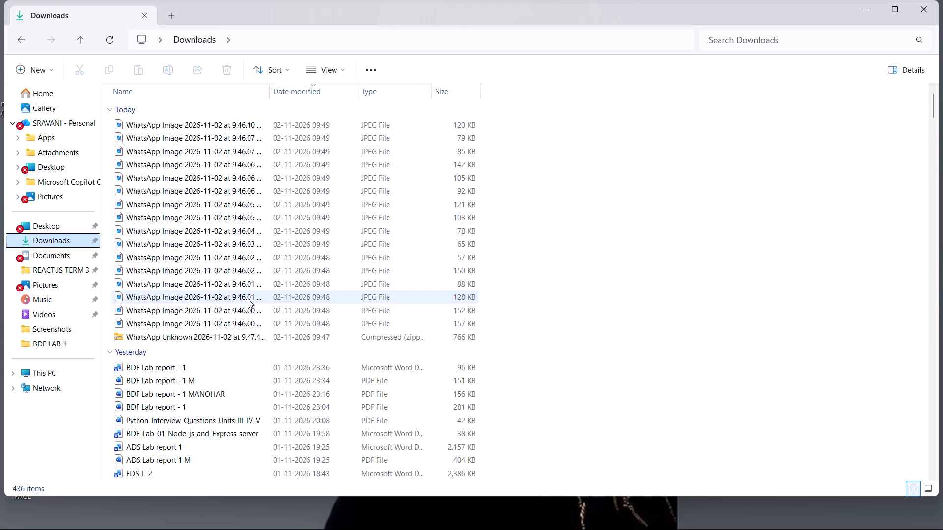
pyautogui.doubleClick(197, 336)
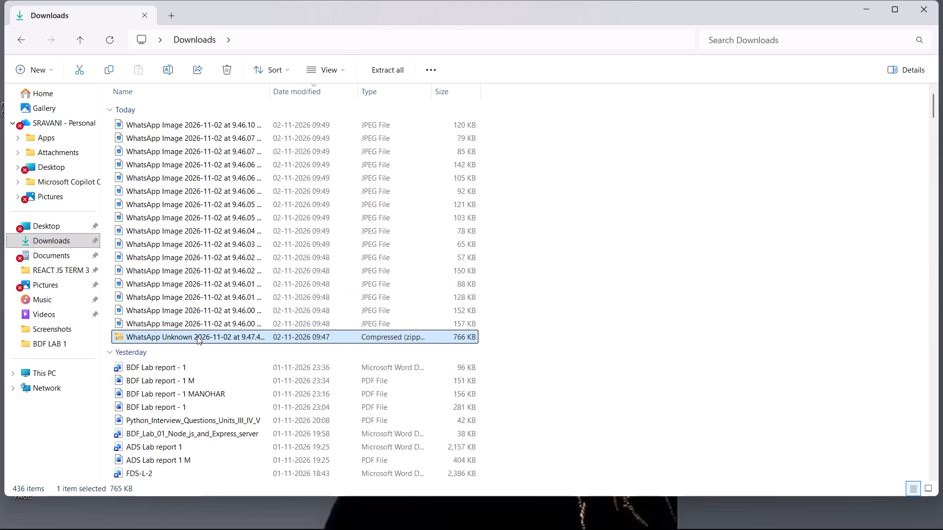
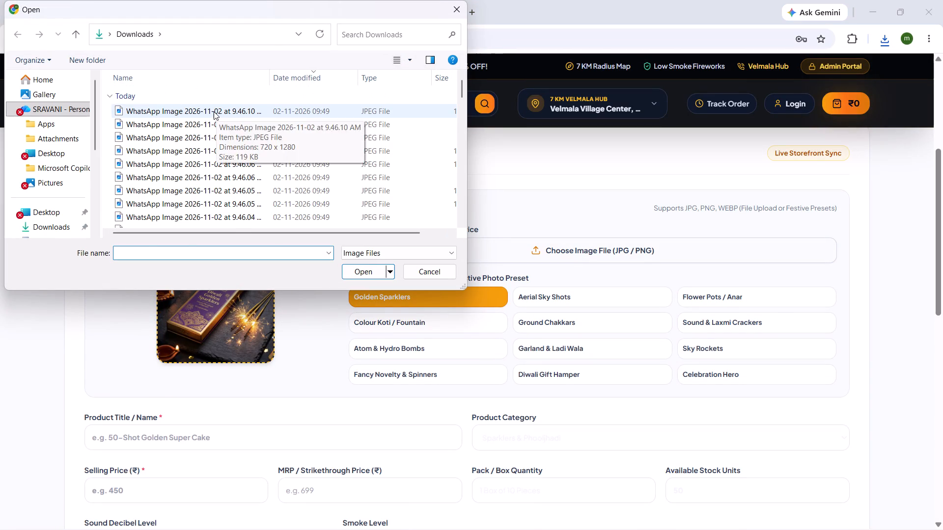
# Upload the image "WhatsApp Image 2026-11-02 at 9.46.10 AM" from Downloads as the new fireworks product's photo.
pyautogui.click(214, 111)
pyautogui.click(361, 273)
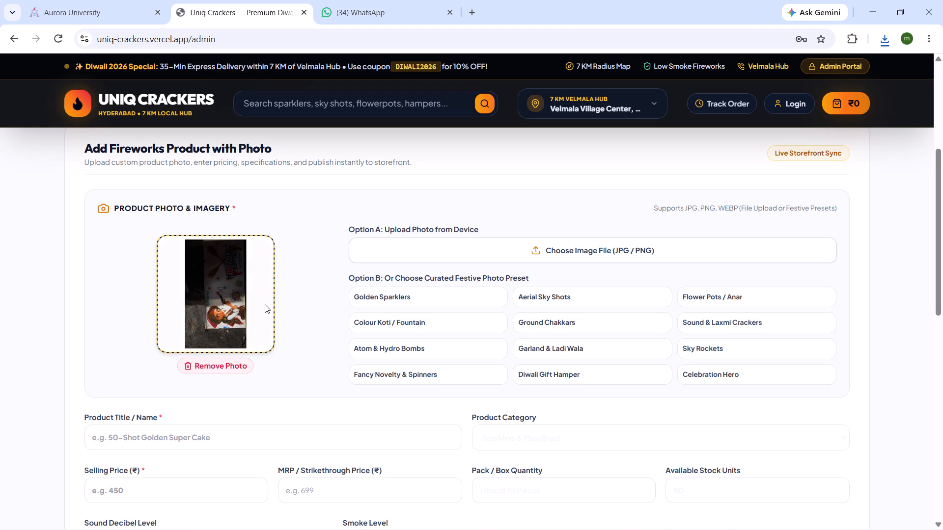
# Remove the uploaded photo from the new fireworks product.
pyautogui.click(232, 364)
# Open the image file selection for uploading a product photo from the device.
pyautogui.click(546, 250)
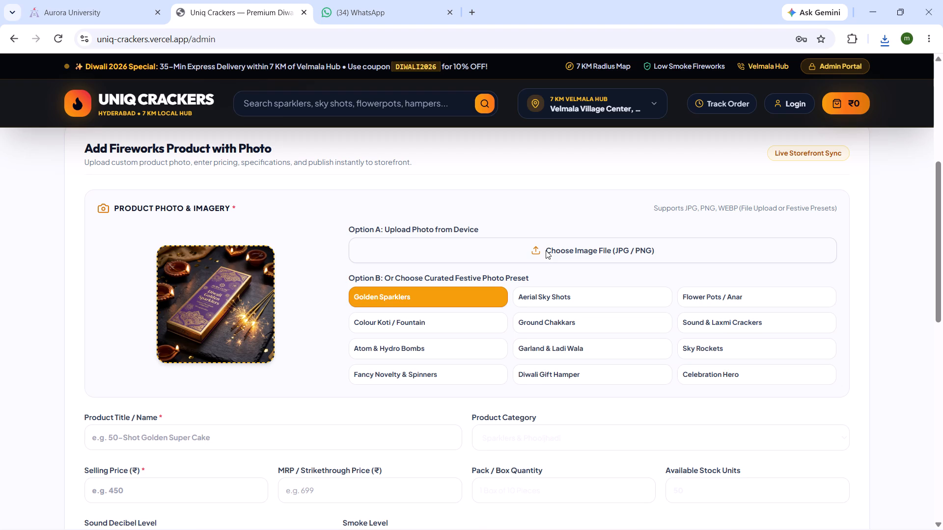
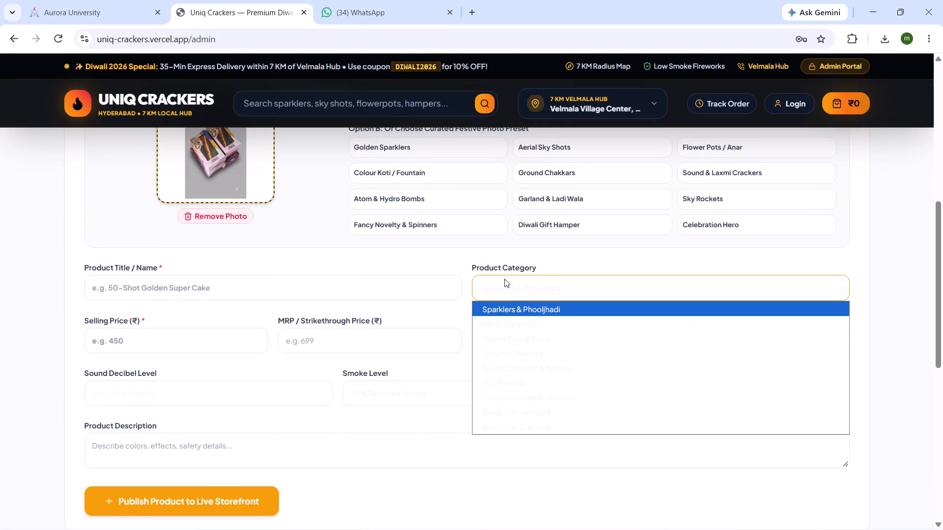
# Set the product category to Flower Pots & Anars.
pyautogui.click(497, 344)
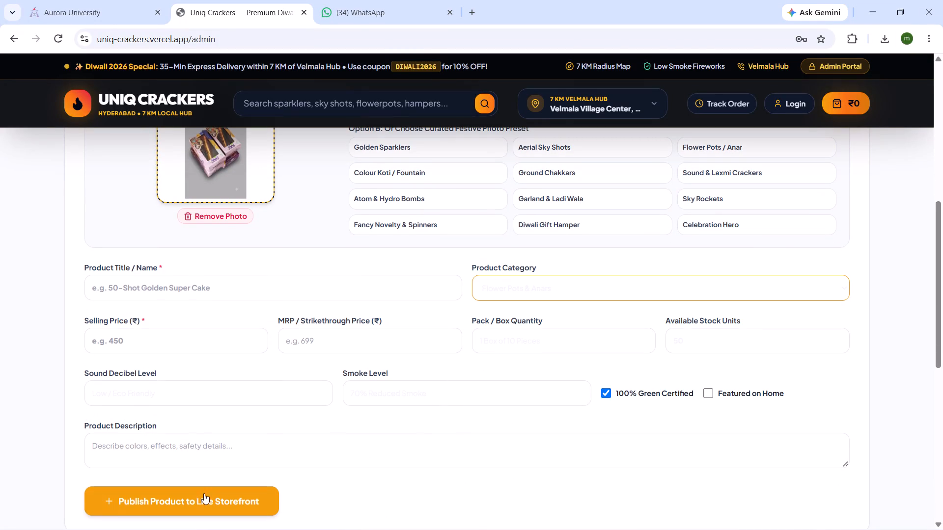
# Enter a product title beginning with 5.
pyautogui.click(275, 291)
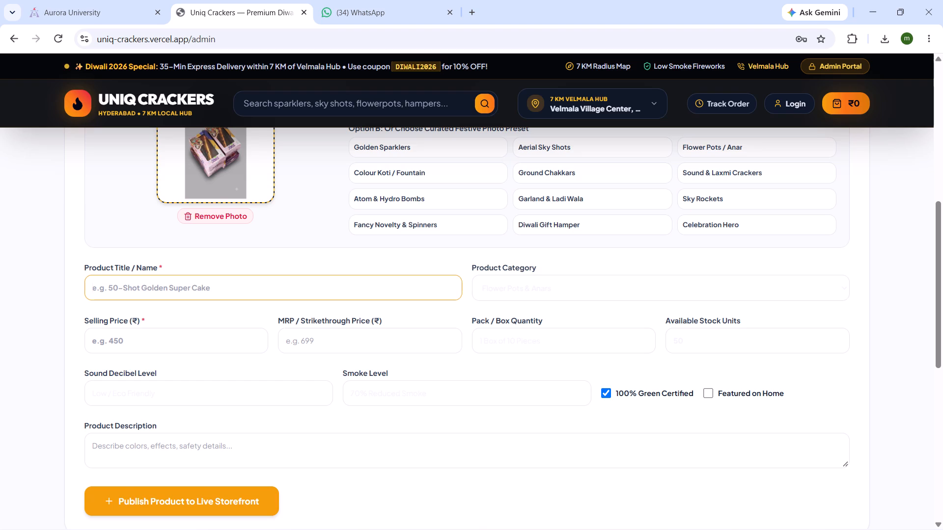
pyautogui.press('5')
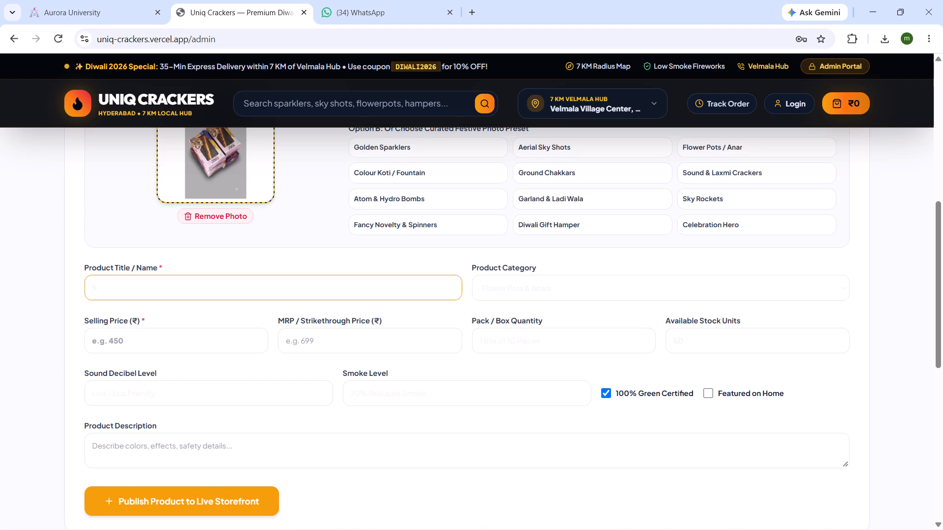
# Replace the entry in the new product's Product Title / Name with 500C.
pyautogui.press('5')
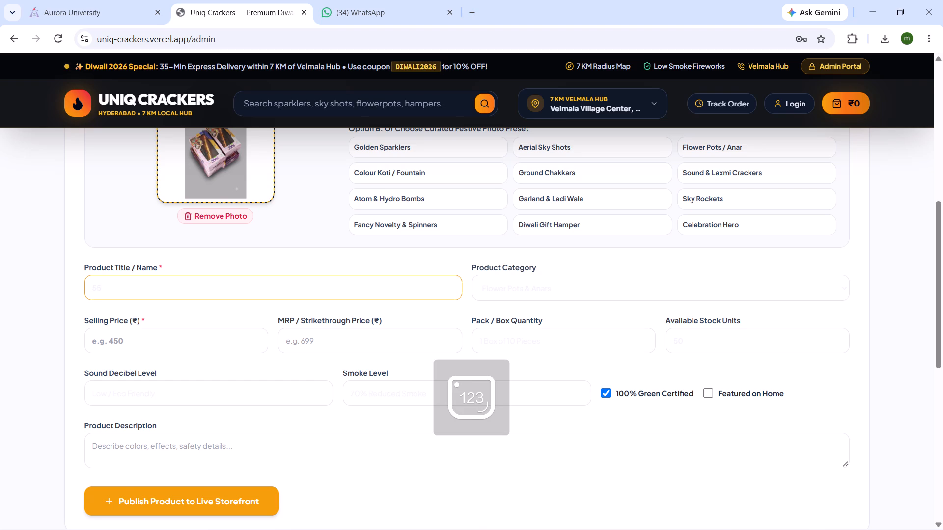
pyautogui.click(176, 289)
pyautogui.press('BackSpace')
pyautogui.press('BackSpace')
pyautogui.press('BackSpace')
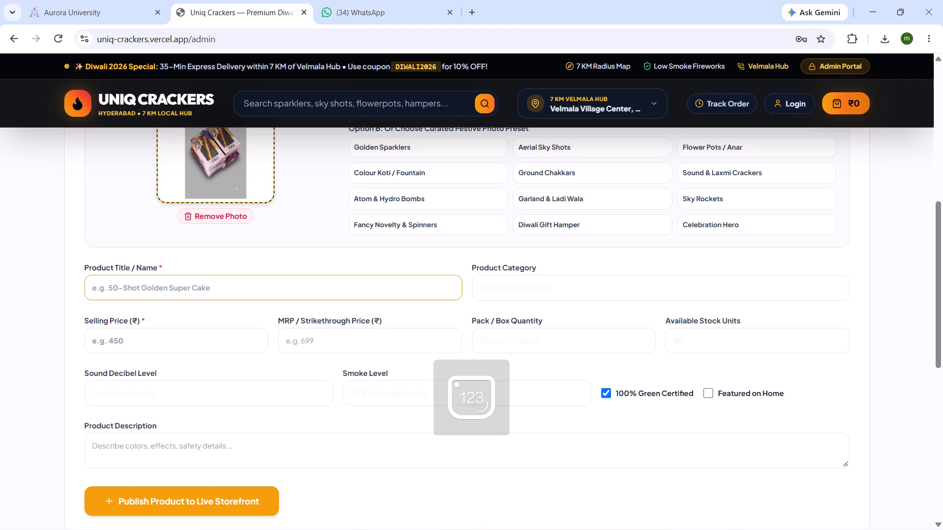
pyautogui.write('500')
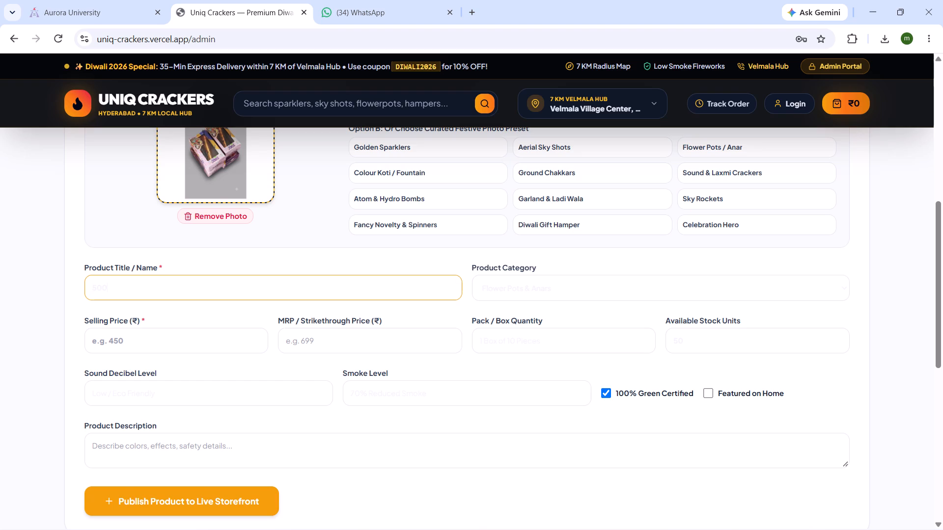
pyautogui.press('c')
pyautogui.press('BackSpace')
pyautogui.press('c')
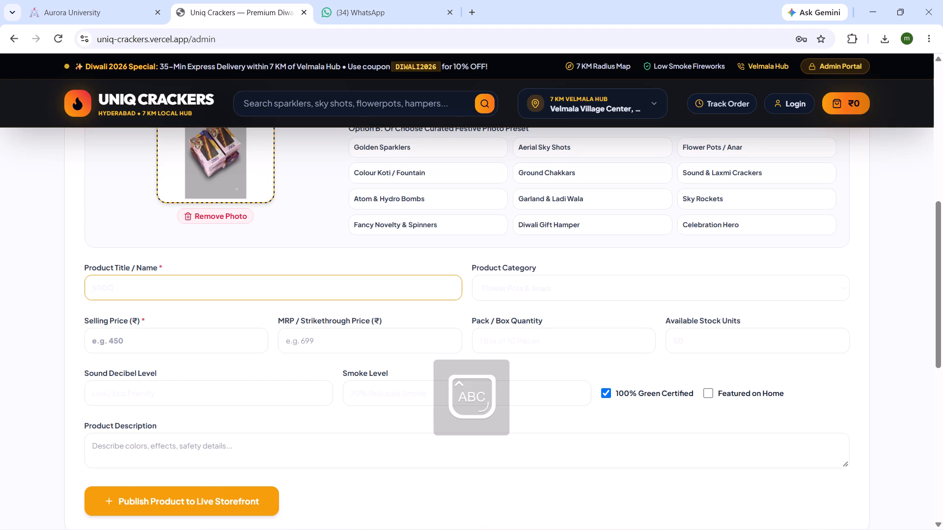
# Switch to the File Explorer window showing the WhatsApp Unknown 2026-11-02 folder.
pyautogui.hotkey('alt', 'Tab')
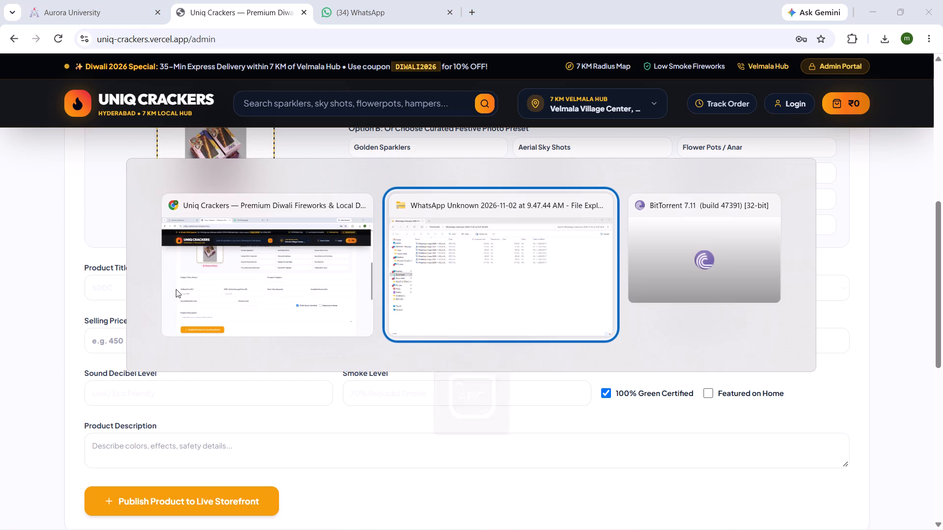
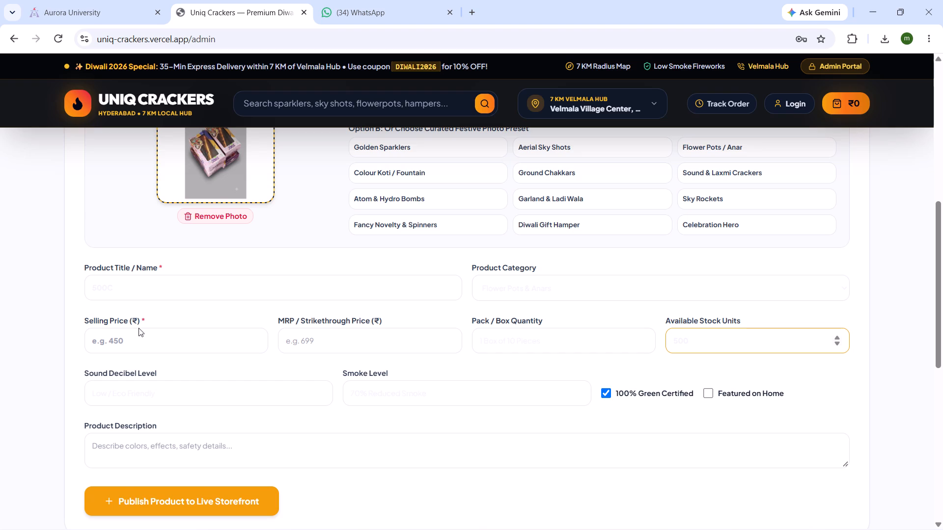
# Extend the new product's title so that it reads 500C FLOWER POTS.
pyautogui.keyDown('ctrl'); pyautogui.click(154, 288); pyautogui.keyUp('ctrl')
pyautogui.press('space')
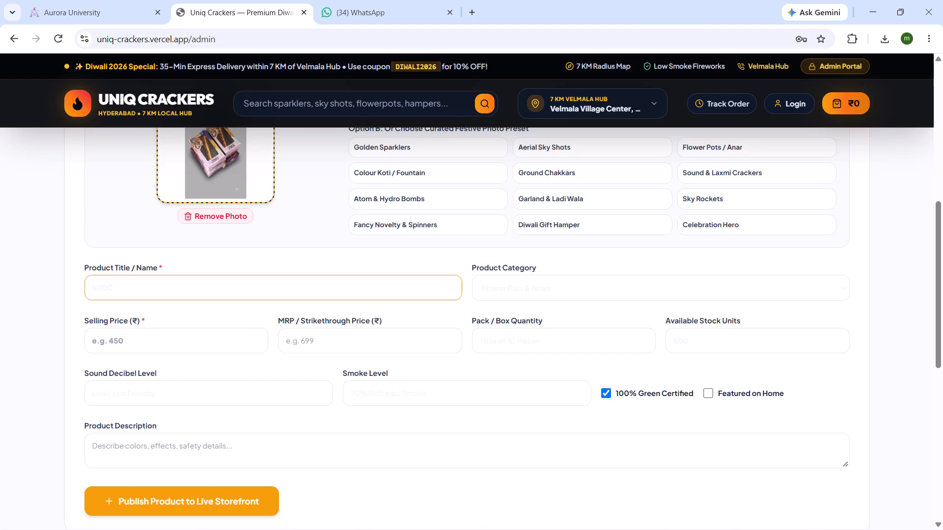
pyautogui.press('f')
pyautogui.write('LOWER POTS')
# Set the new product's selling price to ₹100 and publish it to the live storefront.
pyautogui.keyDown('ctrl'); pyautogui.scroll(-1, 571, 279); pyautogui.keyUp('ctrl')
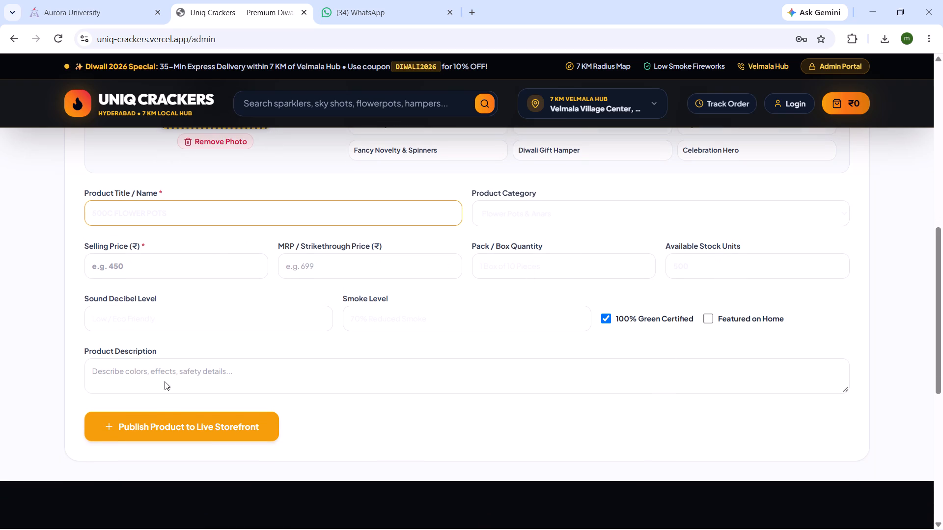
pyautogui.keyDown('ctrl'); pyautogui.click(168, 423); pyautogui.keyUp('ctrl')
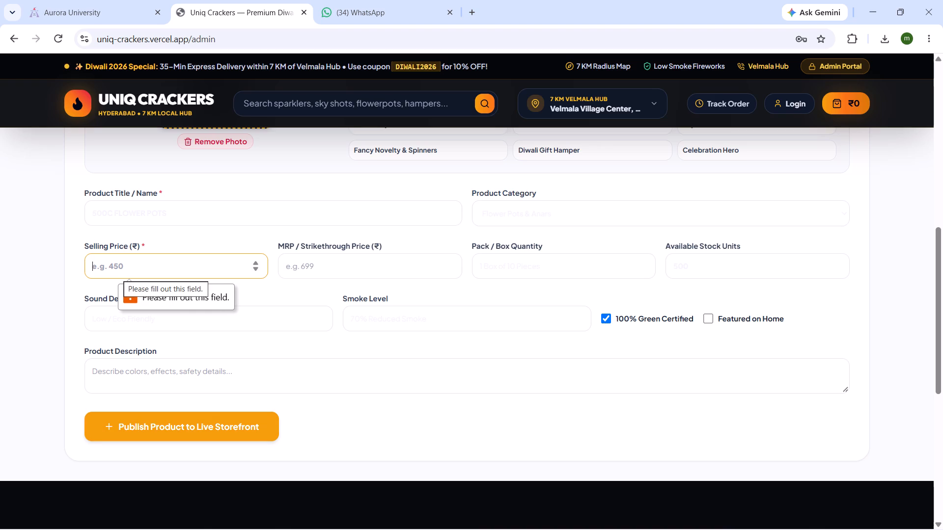
pyautogui.write('100')
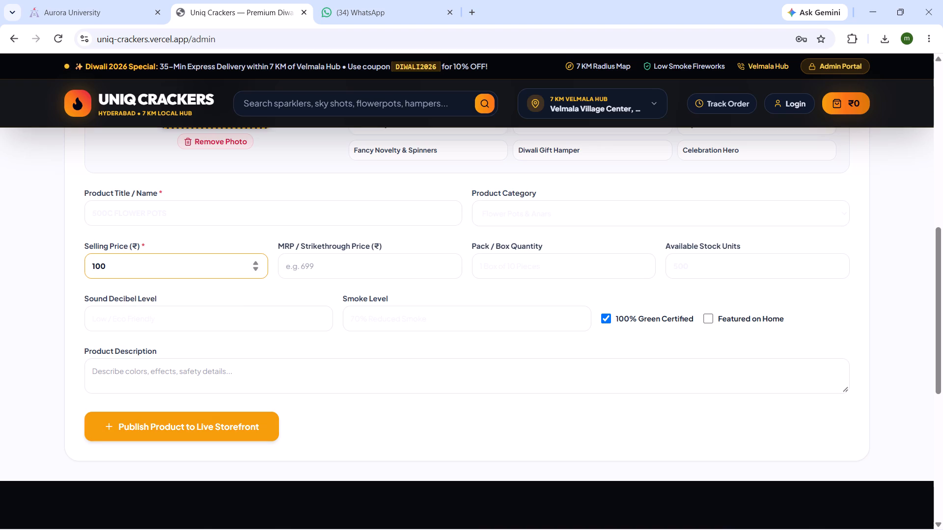
pyautogui.keyDown('ctrl'); pyautogui.click(144, 423); pyautogui.keyUp('ctrl')
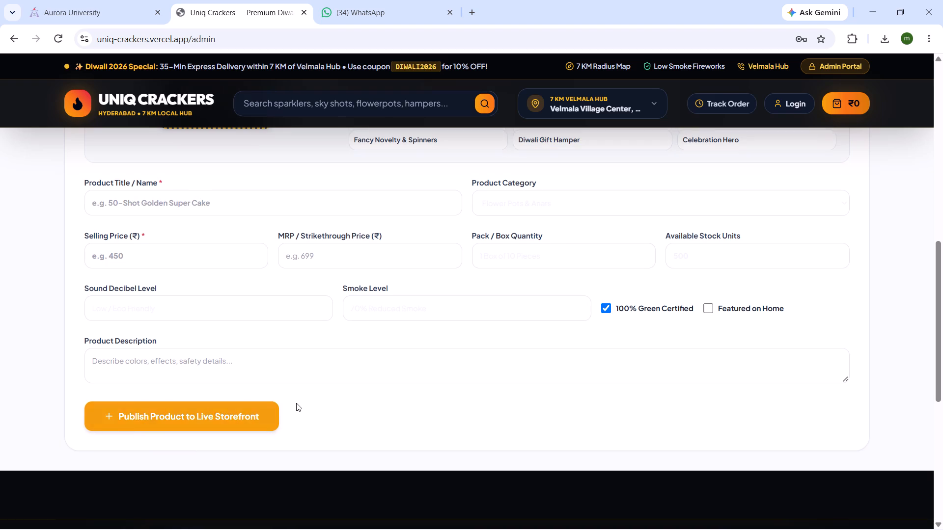
# Review the Live Catalog & Pricing Management list, checking the newly published 500C FLOWER POTS entry and the other products.
pyautogui.keyDown('ctrl'); pyautogui.scroll(3, 296, 403); pyautogui.keyUp('ctrl')
pyautogui.keyDown('ctrl'); pyautogui.scroll(-1, 296, 403); pyautogui.keyUp('ctrl')
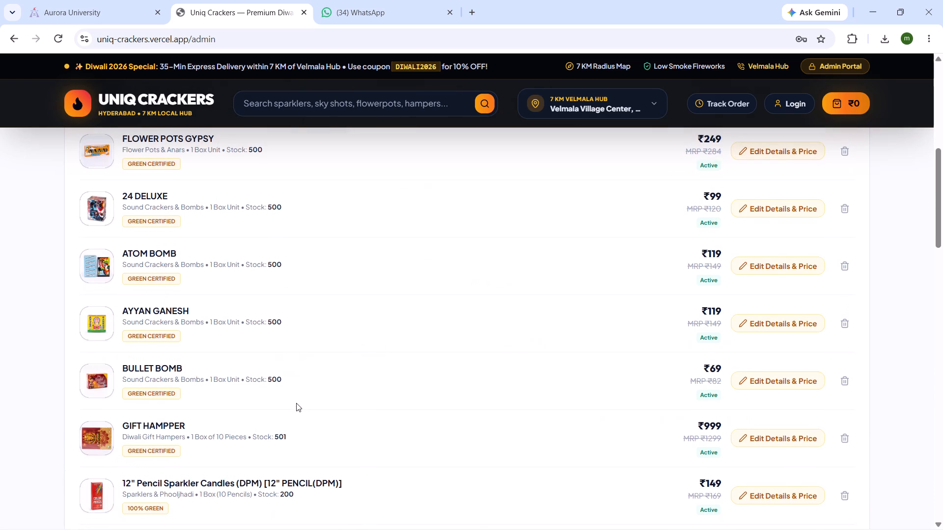
pyautogui.keyDown('ctrl'); pyautogui.scroll(-1, 296, 403); pyautogui.keyUp('ctrl')
pyautogui.keyDown('ctrl'); pyautogui.scroll(10, 296, 403); pyautogui.keyUp('ctrl')
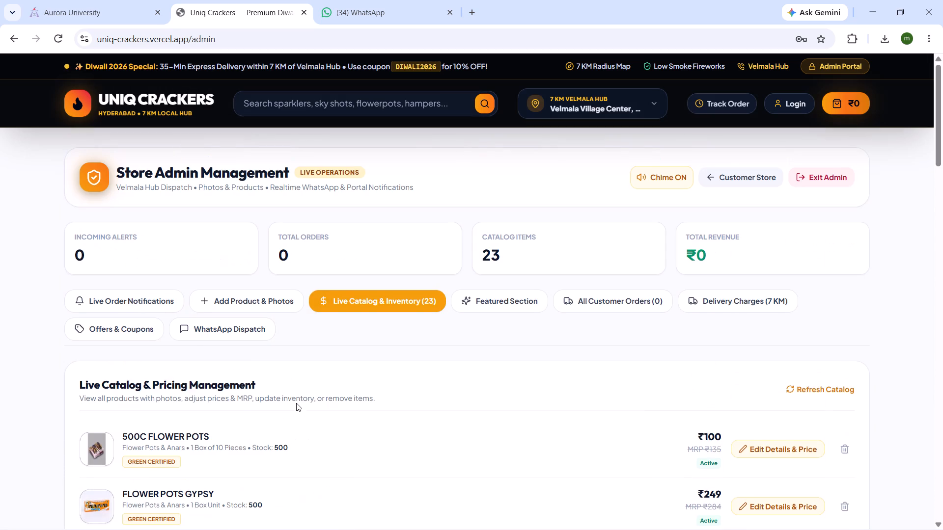
pyautogui.keyDown('ctrl'); pyautogui.scroll(-5, 296, 403); pyautogui.keyUp('ctrl')
pyautogui.keyDown('ctrl'); pyautogui.scroll(1, 296, 403); pyautogui.keyUp('ctrl')
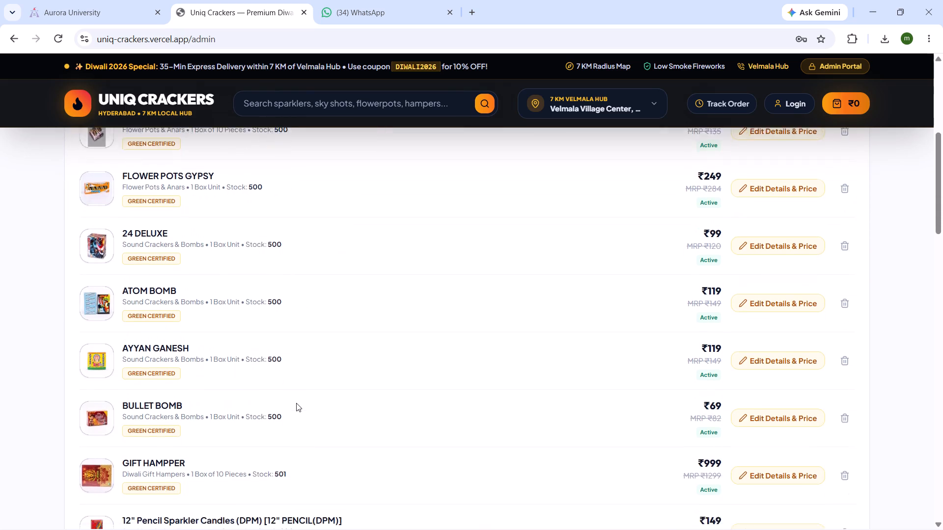
pyautogui.keyDown('ctrl'); pyautogui.scroll(1, 296, 403); pyautogui.keyUp('ctrl')
pyautogui.keyDown('ctrl'); pyautogui.scroll(1, 103, 249); pyautogui.keyUp('ctrl')
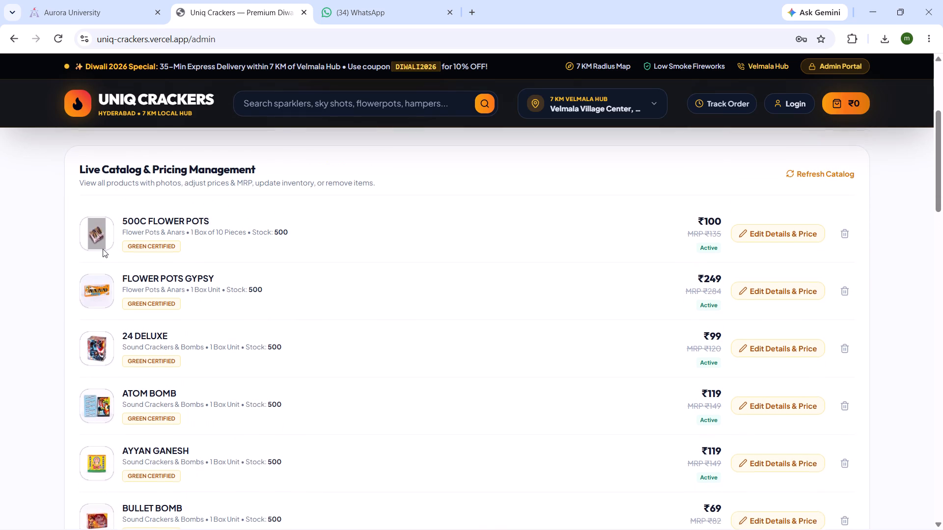
# Start another new product entry and upload the second WhatsApp Image 2026-11-02 at 9.46.07 from Downloads as its product photo.
pyautogui.keyDown('ctrl'); pyautogui.scroll(1, 103, 249); pyautogui.keyUp('ctrl')
pyautogui.keyDown('ctrl'); pyautogui.scroll(1, 519, 251); pyautogui.keyUp('ctrl')
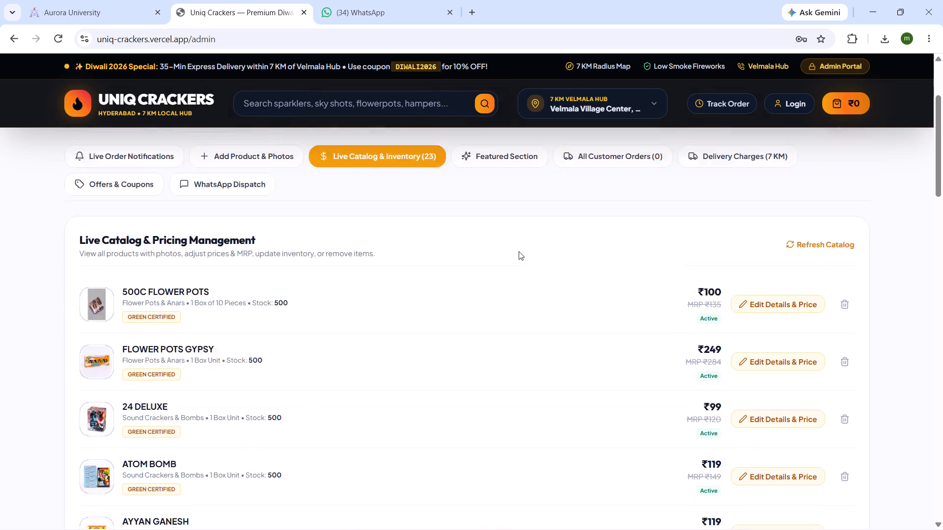
pyautogui.keyDown('ctrl'); pyautogui.scroll(2, 519, 251); pyautogui.keyUp('ctrl')
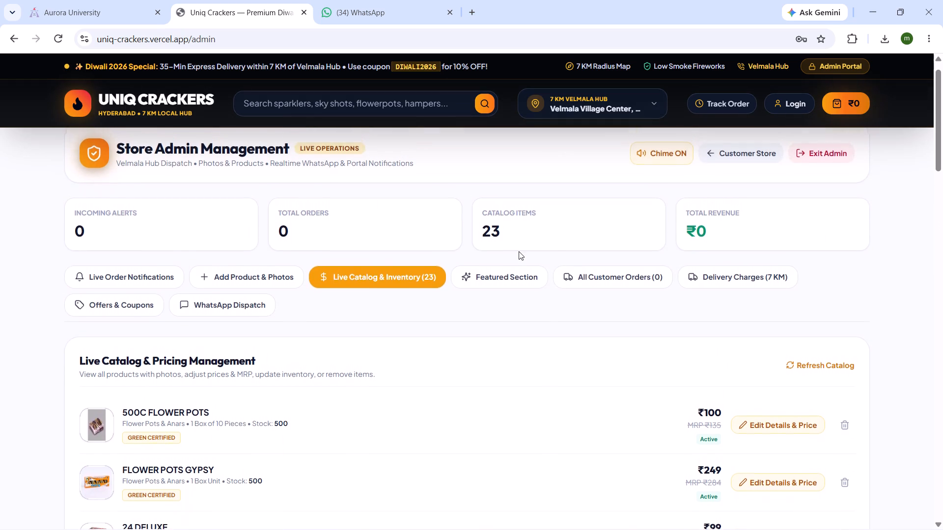
pyautogui.keyDown('ctrl'); pyautogui.scroll(1, 519, 251); pyautogui.keyUp('ctrl')
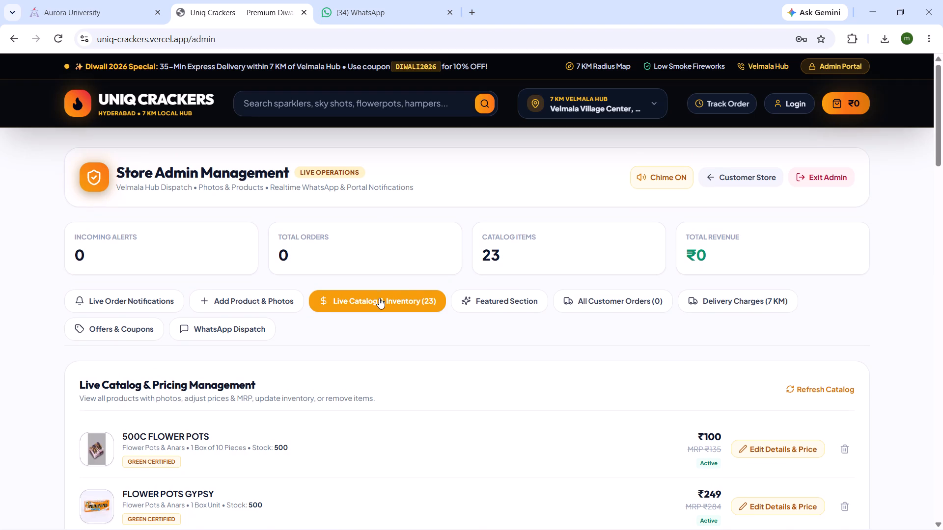
pyautogui.keyDown('ctrl'); pyautogui.click(228, 303); pyautogui.keyUp('ctrl')
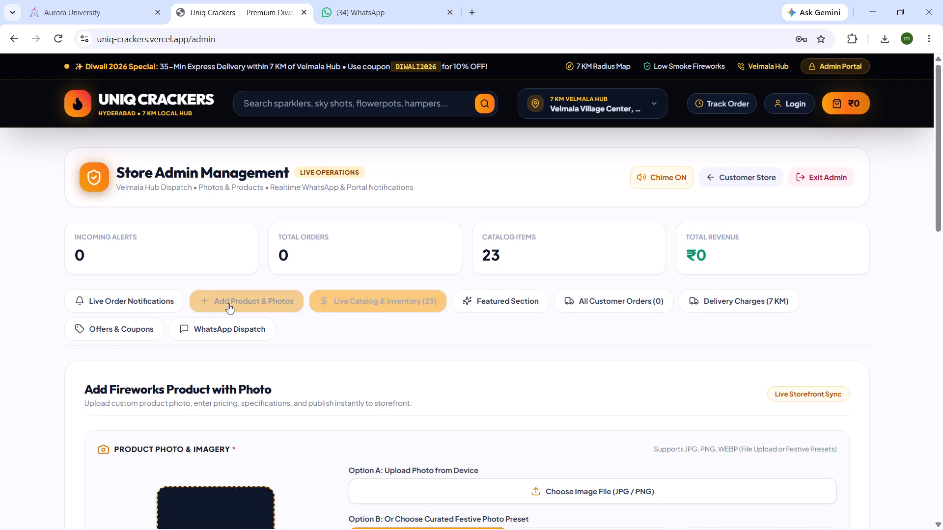
pyautogui.keyDown('ctrl'); pyautogui.scroll(-1, 269, 322); pyautogui.keyUp('ctrl')
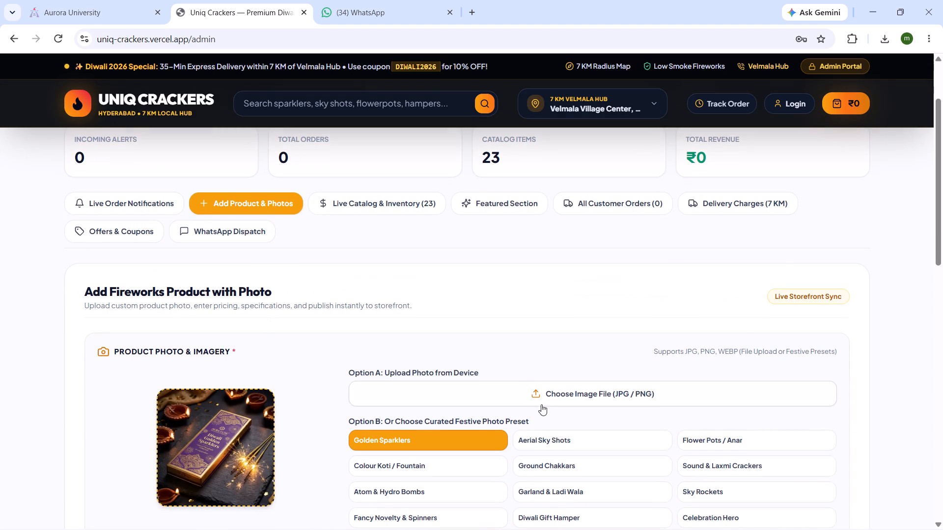
pyautogui.keyDown('ctrl'); pyautogui.click(545, 396); pyautogui.keyUp('ctrl')
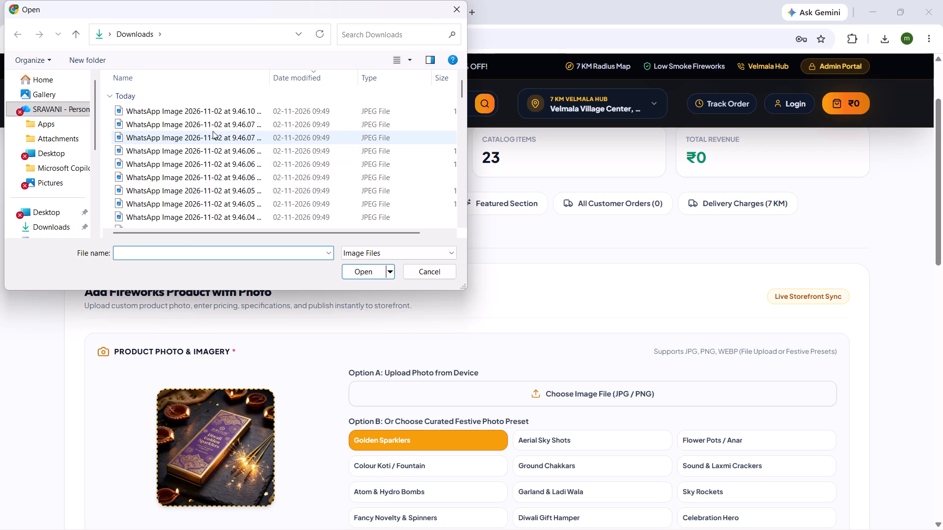
pyautogui.keyDown('ctrl'); pyautogui.click(212, 133); pyautogui.keyUp('ctrl')
pyautogui.keyDown('ctrl'); pyautogui.click(356, 271); pyautogui.keyUp('ctrl')
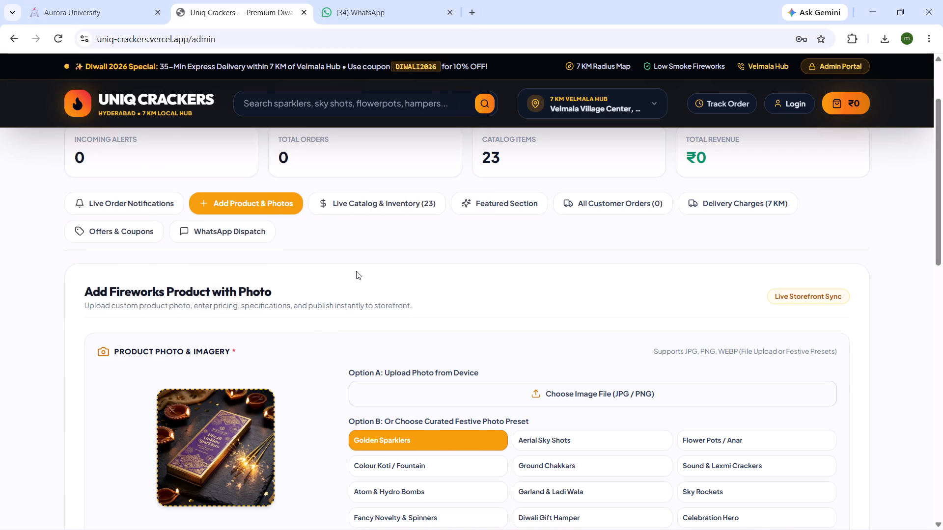
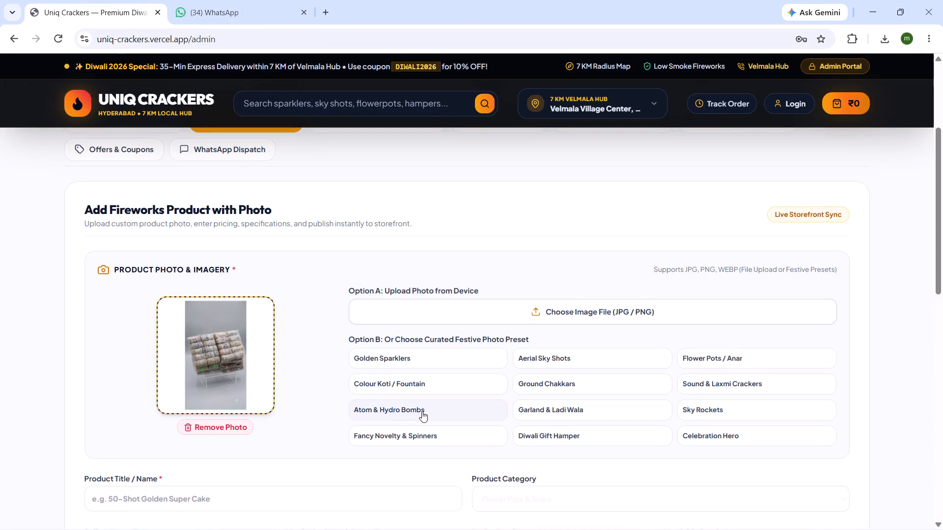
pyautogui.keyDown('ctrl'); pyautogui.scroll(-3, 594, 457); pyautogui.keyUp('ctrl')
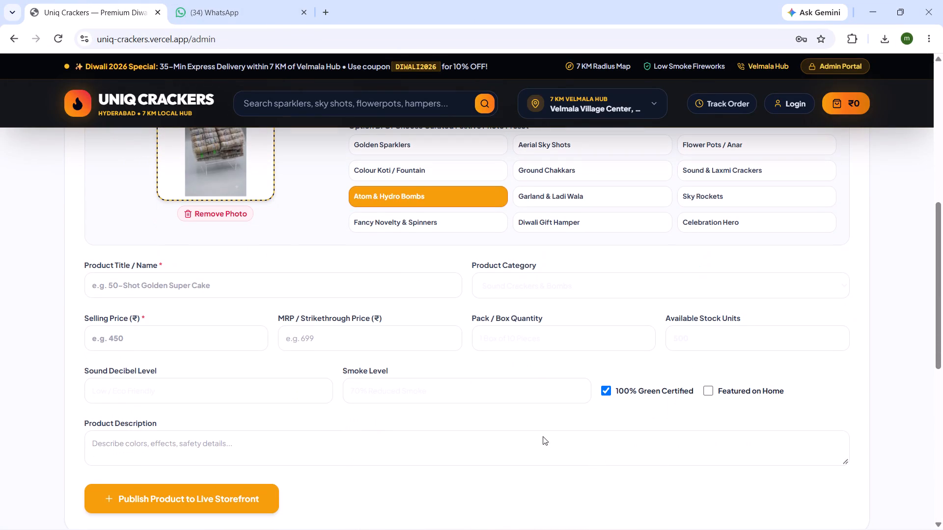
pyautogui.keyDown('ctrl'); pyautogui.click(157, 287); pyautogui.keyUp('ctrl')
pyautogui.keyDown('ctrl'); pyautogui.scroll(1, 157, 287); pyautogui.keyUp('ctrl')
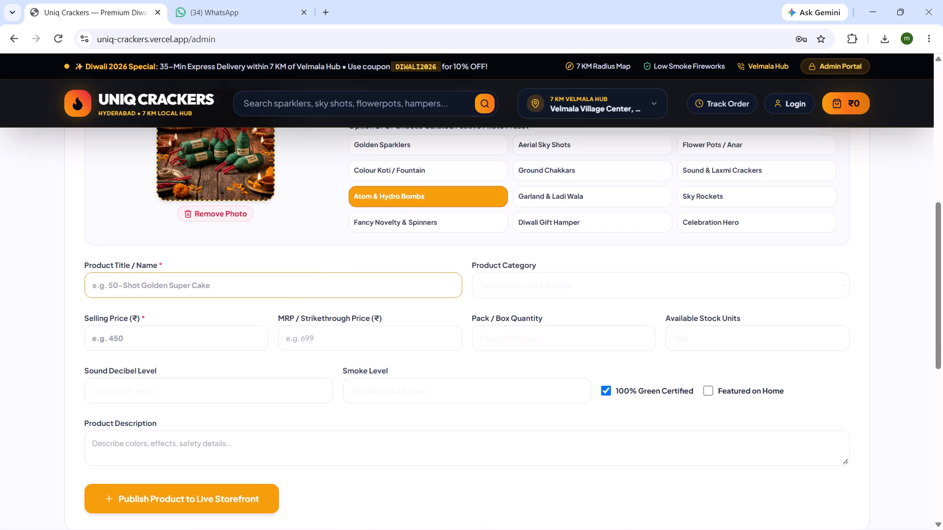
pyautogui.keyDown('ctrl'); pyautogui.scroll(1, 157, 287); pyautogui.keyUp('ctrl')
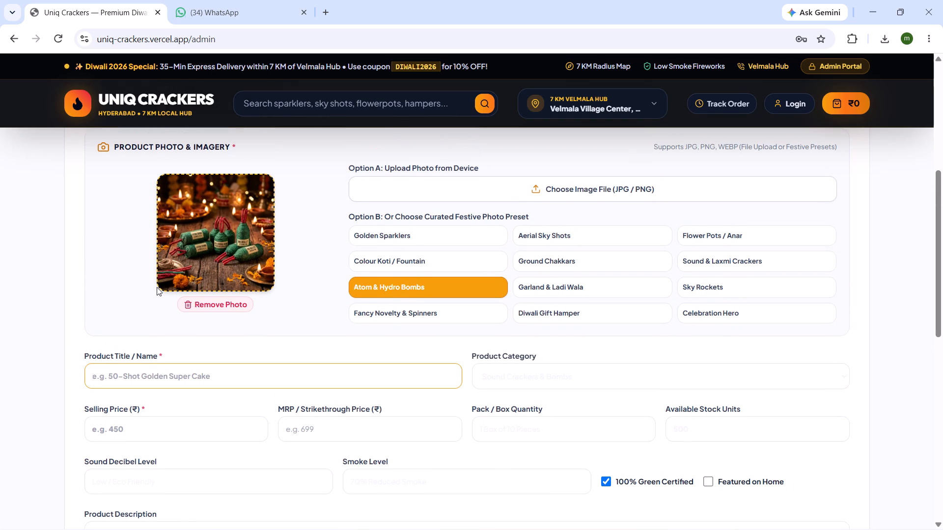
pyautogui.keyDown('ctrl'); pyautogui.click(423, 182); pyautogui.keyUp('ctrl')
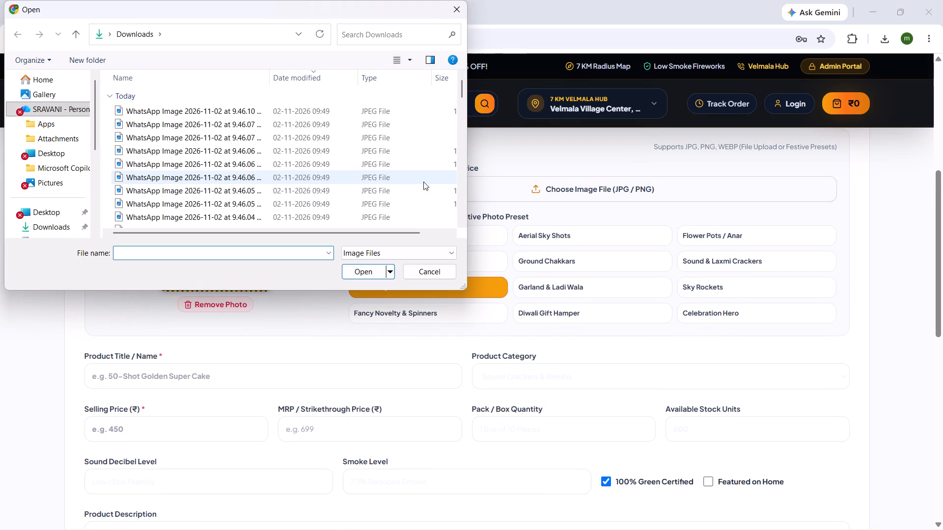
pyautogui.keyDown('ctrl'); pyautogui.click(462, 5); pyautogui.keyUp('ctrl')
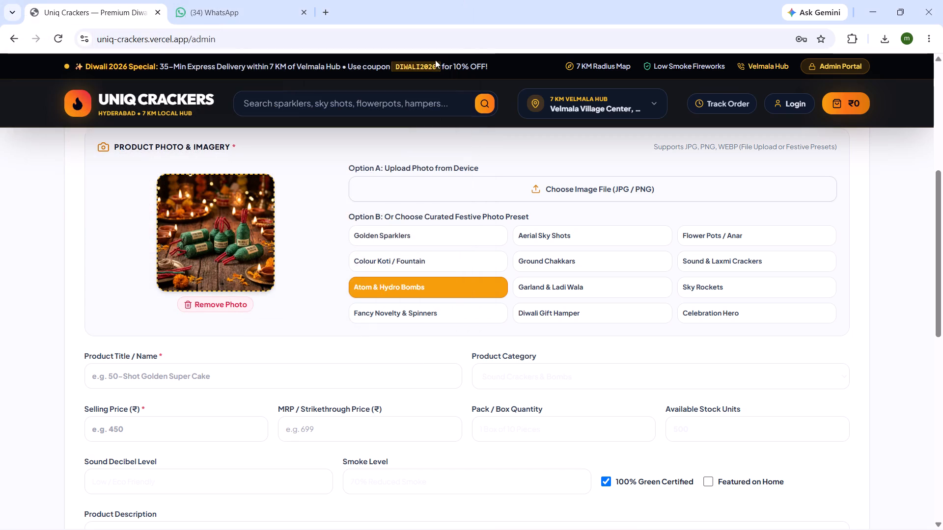
# Select the Atom & Hydro Bombs preset for the new product and open the device image chooser to upload its photo.
pyautogui.keyDown('ctrl'); pyautogui.click(372, 289); pyautogui.keyUp('ctrl')
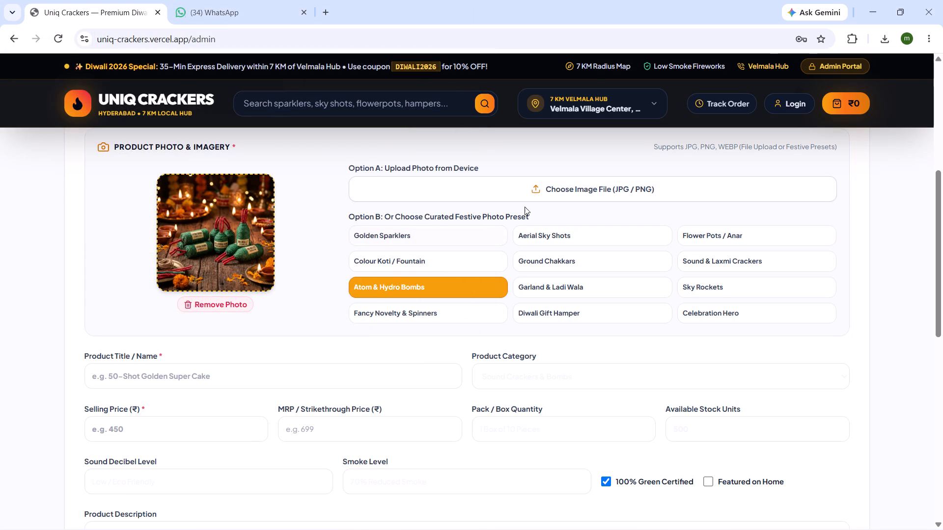
pyautogui.keyDown('ctrl'); pyautogui.click(533, 191); pyautogui.keyUp('ctrl')
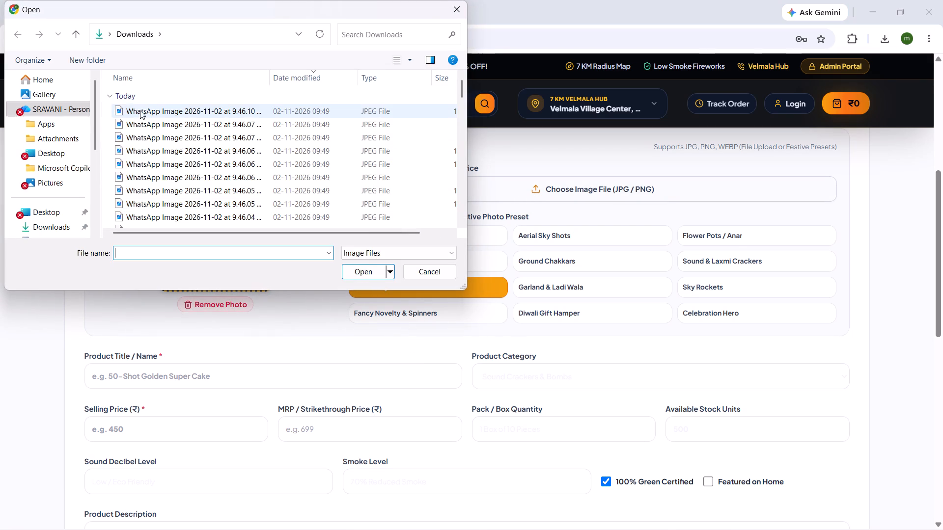
# Dismiss the image chooser and switch the new product's festive photo preset to Golden Sparklers.
pyautogui.keyDown('ctrl'); pyautogui.click(455, 13); pyautogui.keyUp('ctrl')
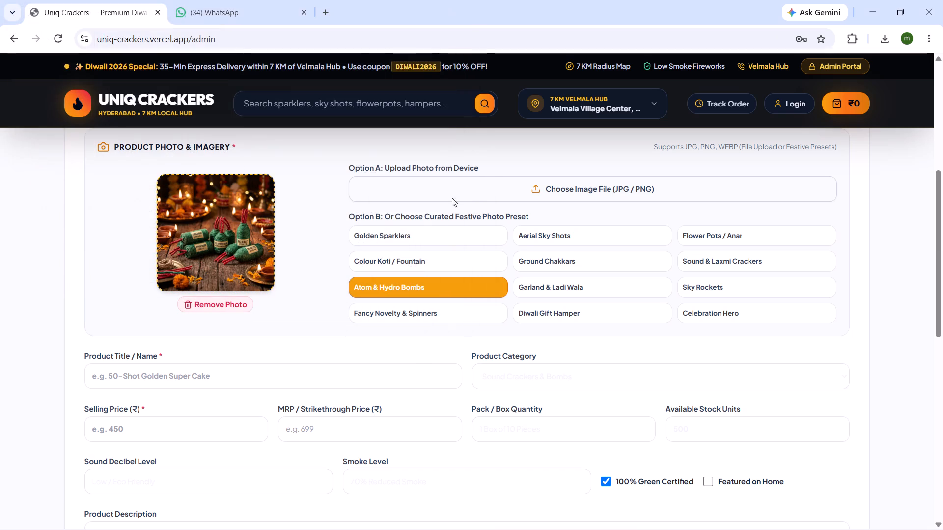
pyautogui.keyDown('ctrl'); pyautogui.click(416, 235); pyautogui.keyUp('ctrl')
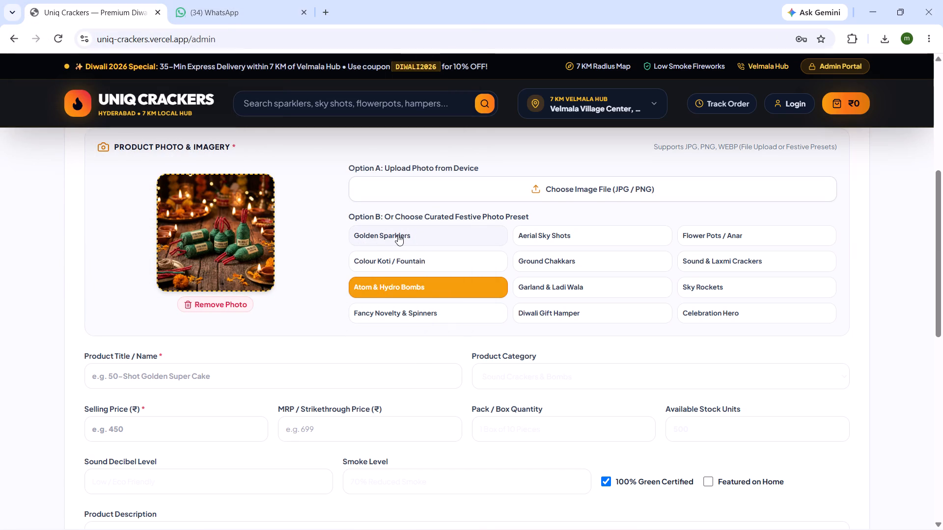
pyautogui.keyDown('ctrl'); pyautogui.click(398, 235); pyautogui.keyUp('ctrl')
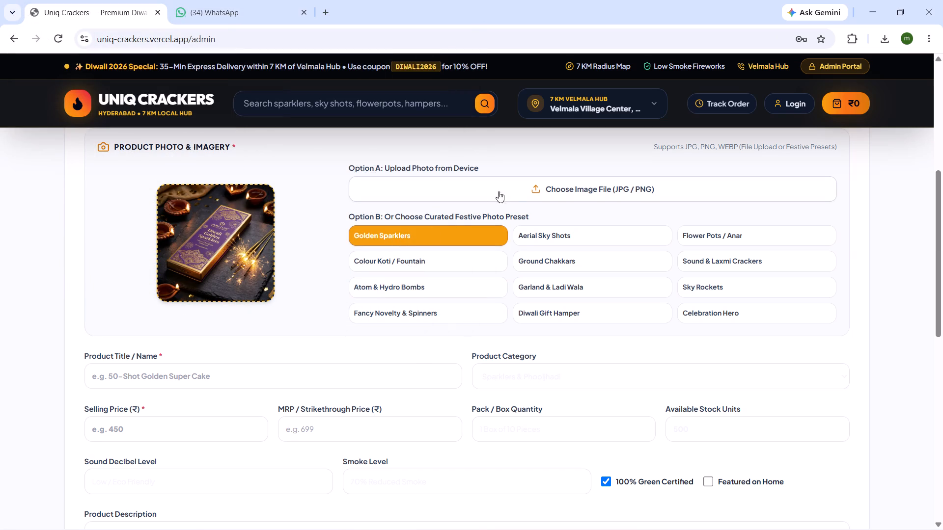
# Upload the second WhatsApp Image 2026-11-02 at 9.46.07 file listed in Downloads as the new product's photo.
pyautogui.keyDown('ctrl'); pyautogui.click(515, 185); pyautogui.keyUp('ctrl')
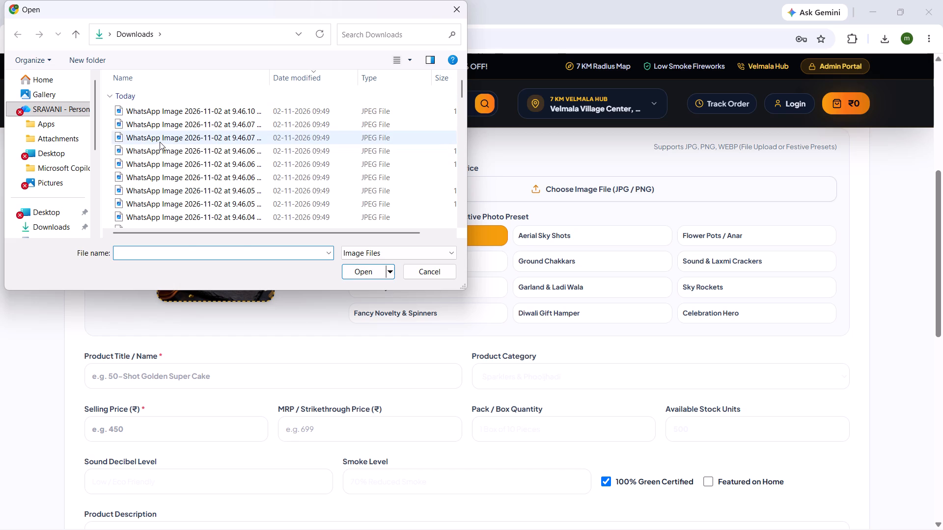
pyautogui.keyDown('ctrl'); pyautogui.click(160, 142); pyautogui.keyUp('ctrl')
pyautogui.keyDown('ctrl'); pyautogui.click(368, 275); pyautogui.keyUp('ctrl')
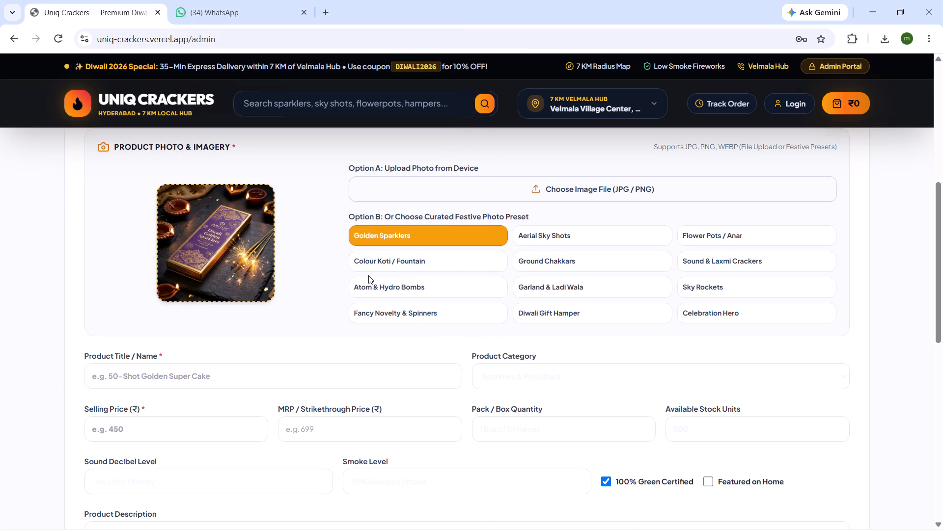
# Set the new product's category to Sparklers & Phooljhadi.
pyautogui.keyDown('ctrl'); pyautogui.click(484, 375); pyautogui.keyUp('ctrl')
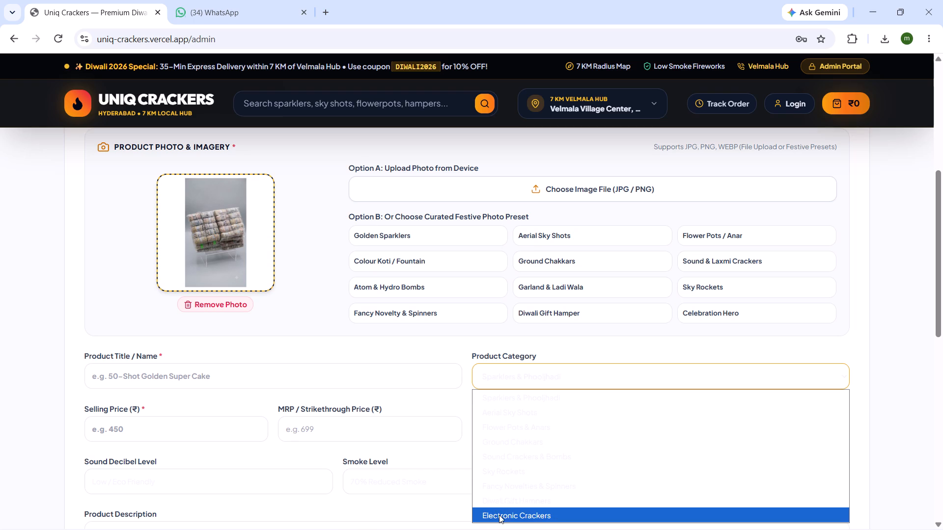
pyautogui.keyDown('ctrl'); pyautogui.scroll(-1, 505, 494); pyautogui.keyUp('ctrl')
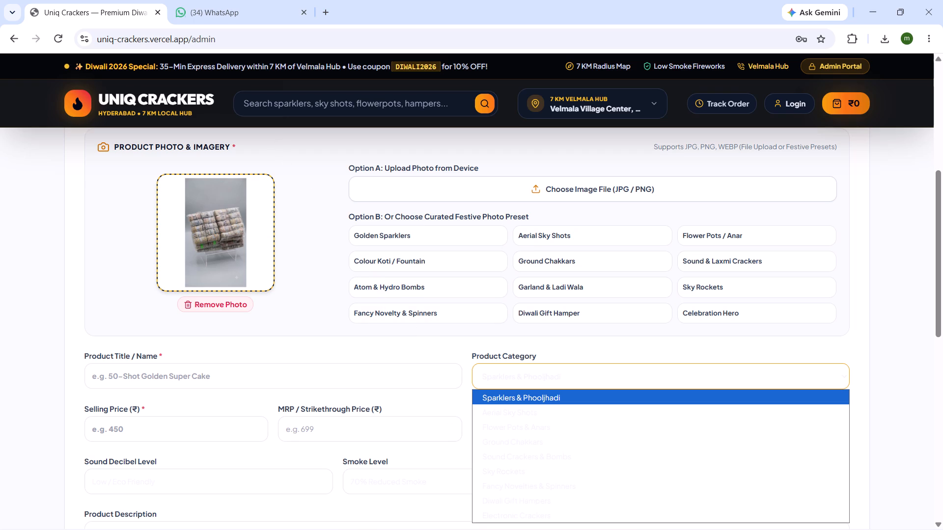
pyautogui.keyDown('ctrl'); pyautogui.click(491, 396); pyautogui.keyUp('ctrl')
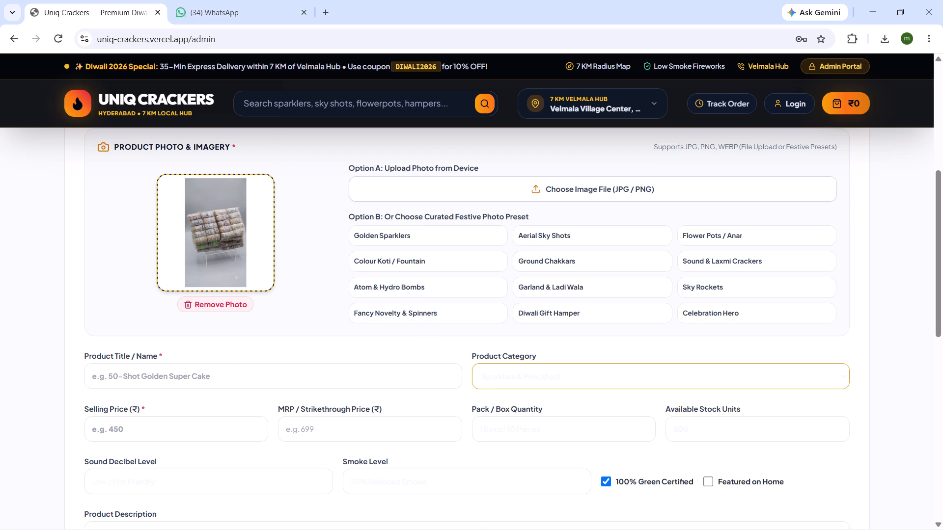
# Activate the new product's empty title field for entry.
pyautogui.keyDown('ctrl'); pyautogui.click(143, 371); pyautogui.keyUp('ctrl')
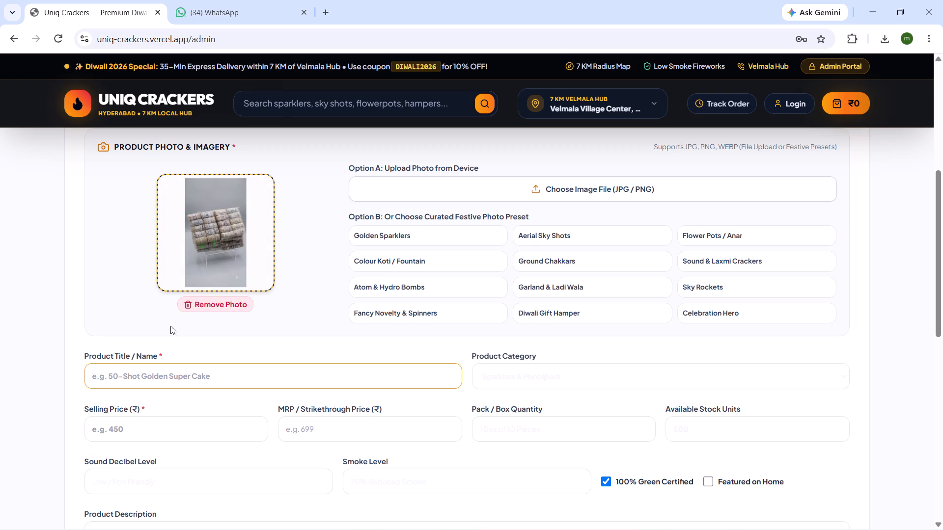
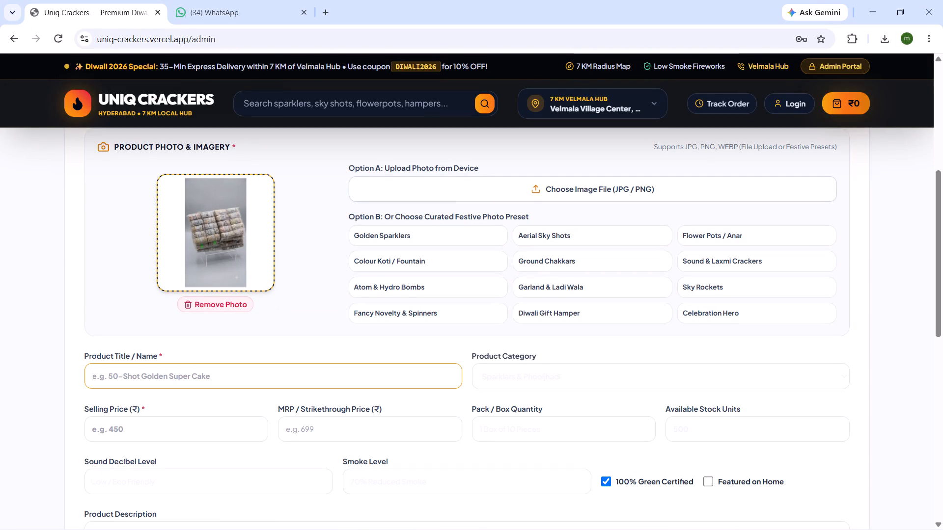
# Enter SPARKLES as the new product's title in the product form.
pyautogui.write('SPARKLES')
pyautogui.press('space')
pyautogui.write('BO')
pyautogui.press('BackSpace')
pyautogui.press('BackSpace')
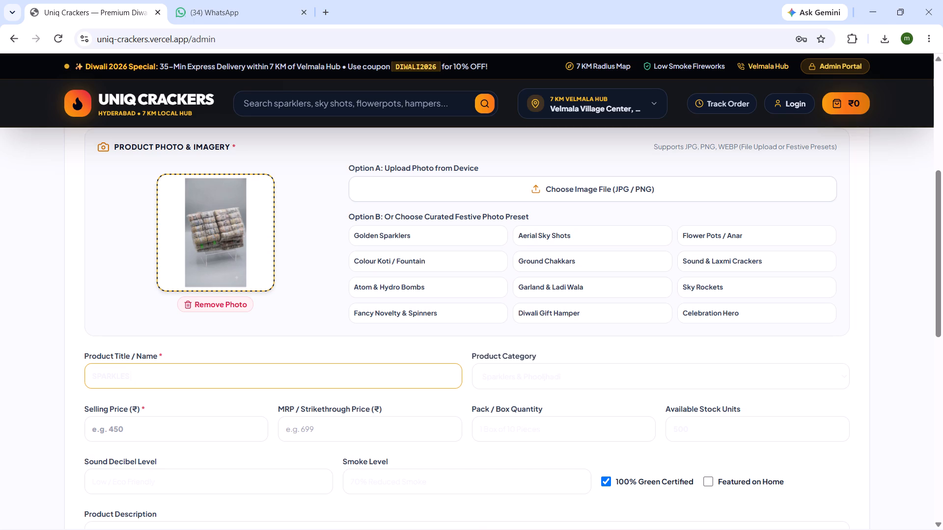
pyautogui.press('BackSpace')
# Set the SPARKLES product's selling price to ₹99 and publish it to the live storefront.
pyautogui.keyDown('ctrl'); pyautogui.scroll(-1, 203, 385); pyautogui.keyUp('ctrl')
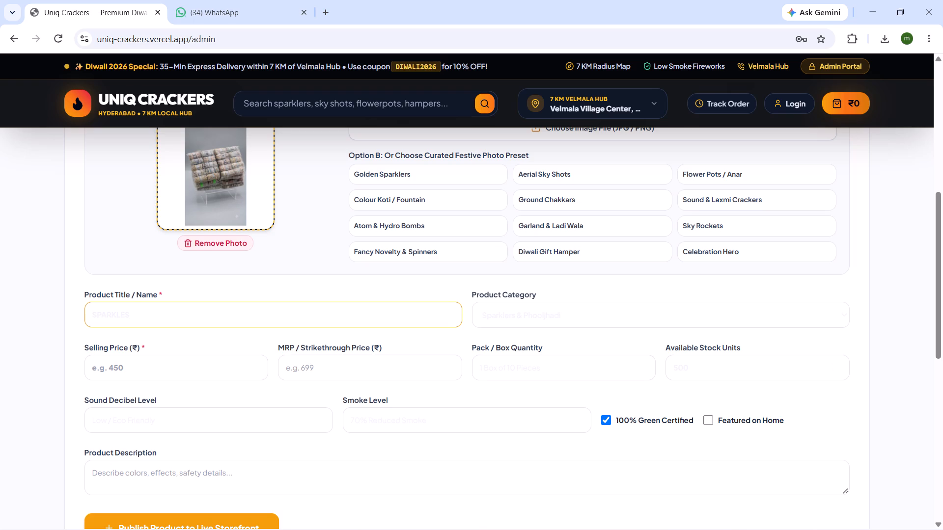
pyautogui.keyDown('ctrl'); pyautogui.click(107, 365); pyautogui.keyUp('ctrl')
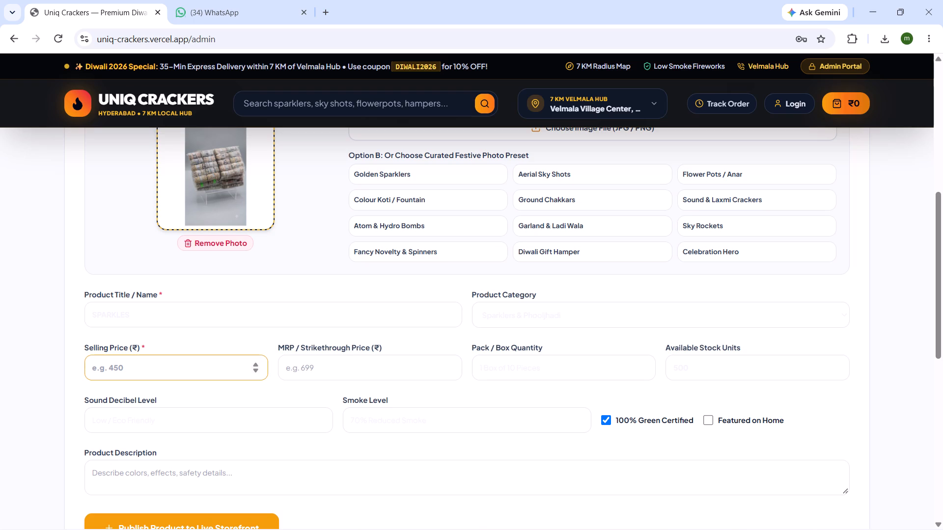
pyautogui.write('99')
pyautogui.keyDown('ctrl'); pyautogui.scroll(-2, 294, 445); pyautogui.keyUp('ctrl')
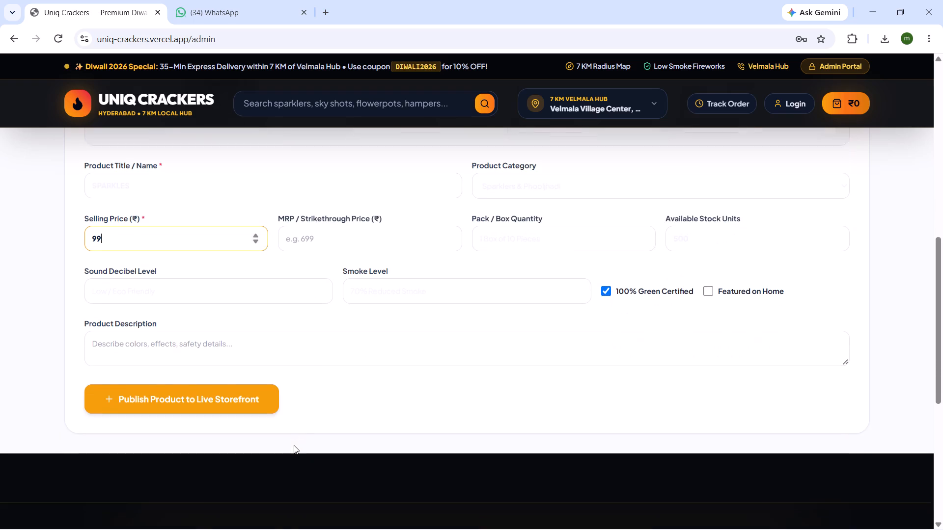
pyautogui.keyDown('ctrl'); pyautogui.click(176, 398); pyautogui.keyUp('ctrl')
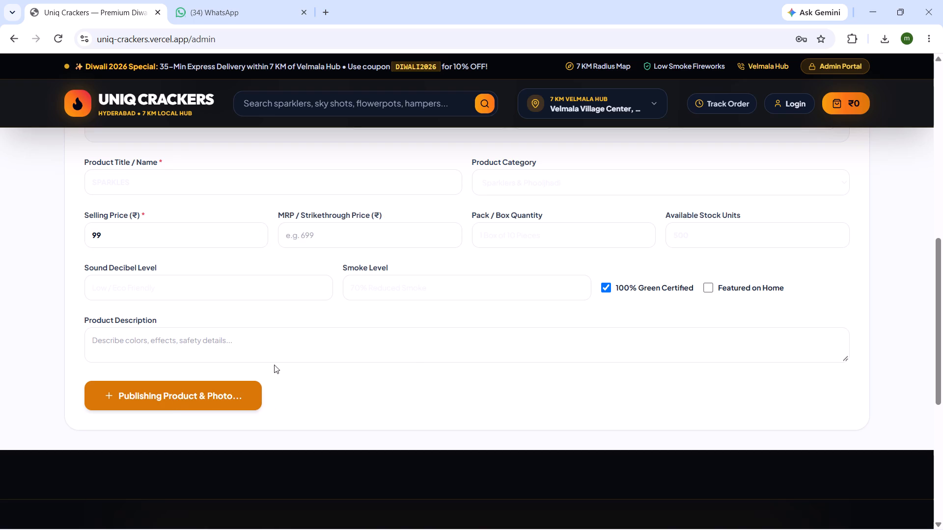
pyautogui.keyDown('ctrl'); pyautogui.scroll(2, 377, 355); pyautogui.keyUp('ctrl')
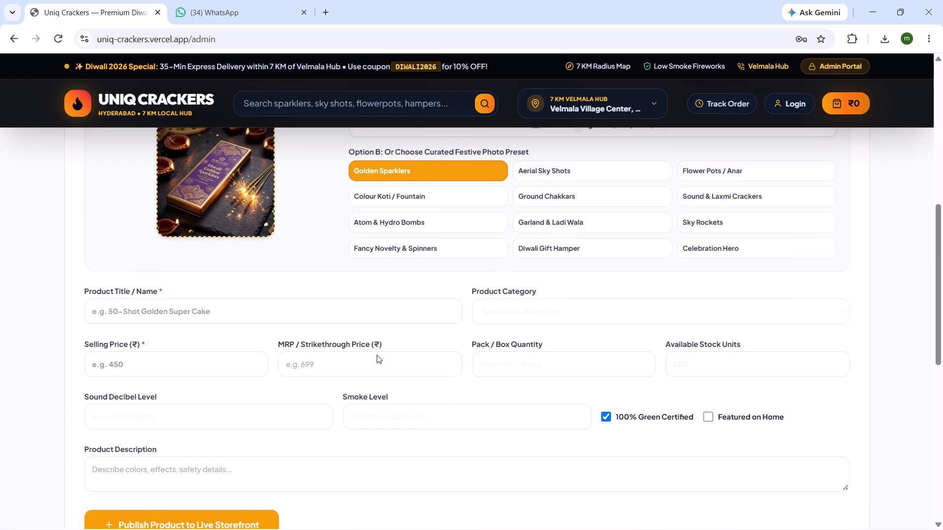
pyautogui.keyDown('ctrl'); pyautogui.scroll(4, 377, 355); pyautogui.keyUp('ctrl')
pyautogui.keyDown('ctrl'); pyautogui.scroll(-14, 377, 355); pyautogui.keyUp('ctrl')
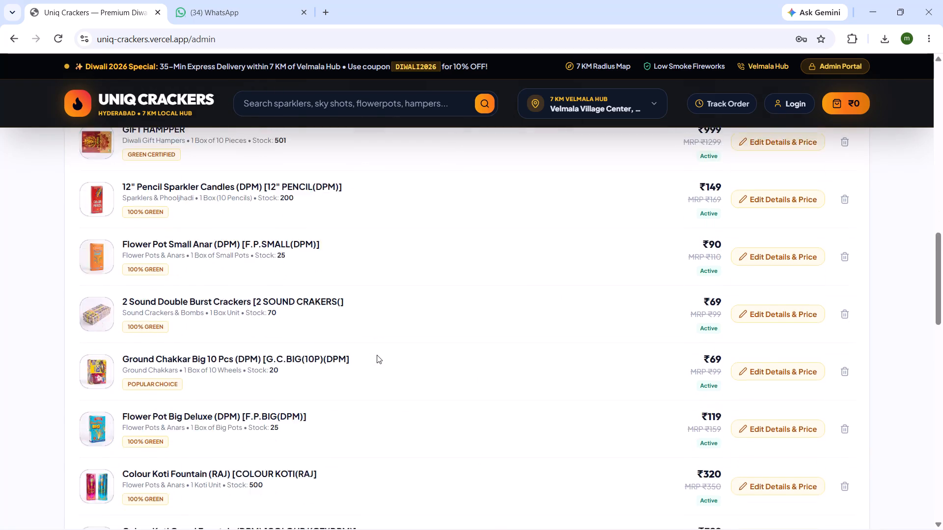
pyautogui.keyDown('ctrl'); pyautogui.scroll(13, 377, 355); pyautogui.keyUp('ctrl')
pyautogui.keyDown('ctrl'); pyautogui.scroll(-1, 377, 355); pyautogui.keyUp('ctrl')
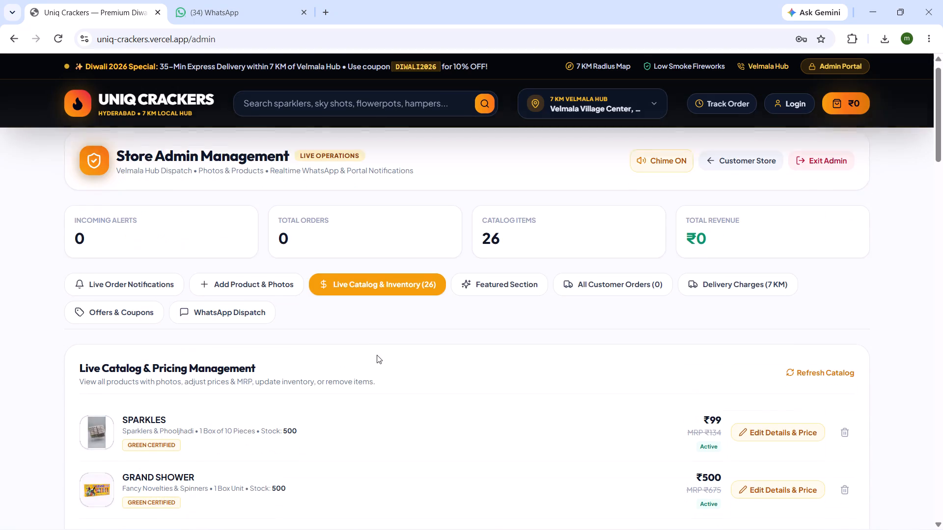
# Start a new product entry and upload the Chakkar Special box photo, the first listed 9.46.06 WhatsApp image in Downloads.
pyautogui.keyDown('ctrl'); pyautogui.scroll(-1, 377, 355); pyautogui.keyUp('ctrl')
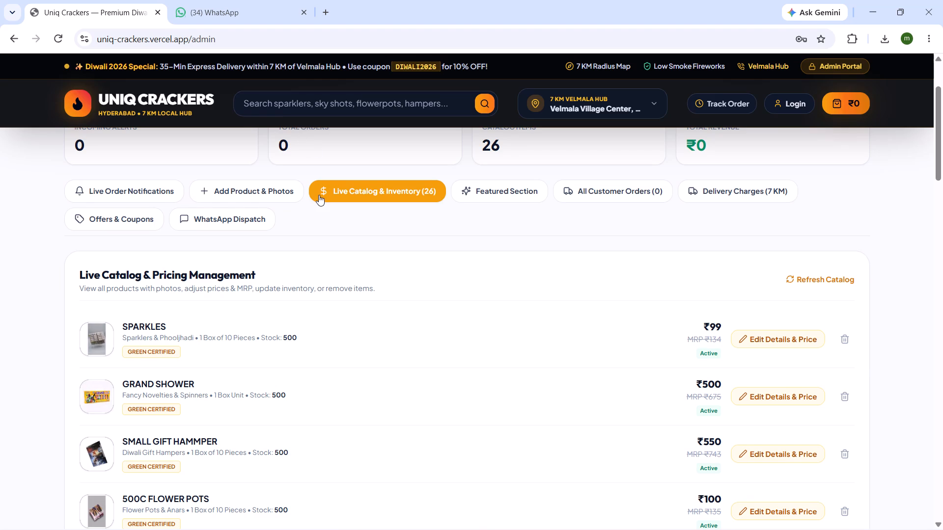
pyautogui.keyDown('ctrl'); pyautogui.scroll(1, 319, 195); pyautogui.keyUp('ctrl')
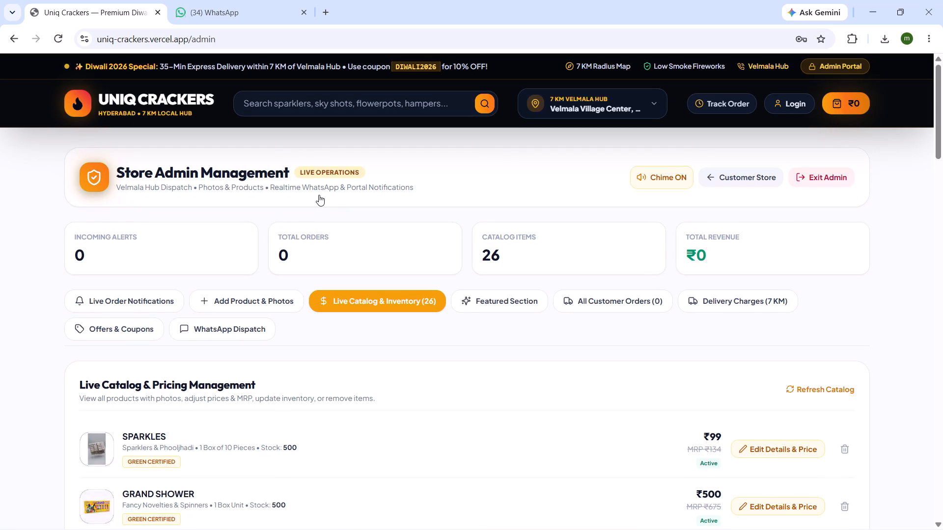
pyautogui.keyDown('ctrl'); pyautogui.scroll(1, 319, 195); pyautogui.keyUp('ctrl')
pyautogui.keyDown('ctrl'); pyautogui.click(261, 294); pyautogui.keyUp('ctrl')
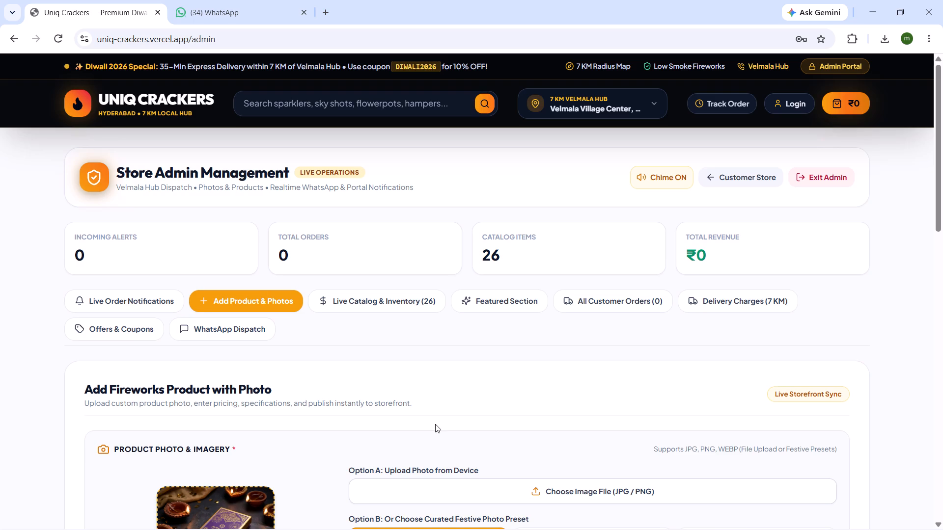
pyautogui.keyDown('ctrl'); pyautogui.scroll(-1, 435, 424); pyautogui.keyUp('ctrl')
pyautogui.keyDown('ctrl'); pyautogui.click(563, 382); pyautogui.keyUp('ctrl')
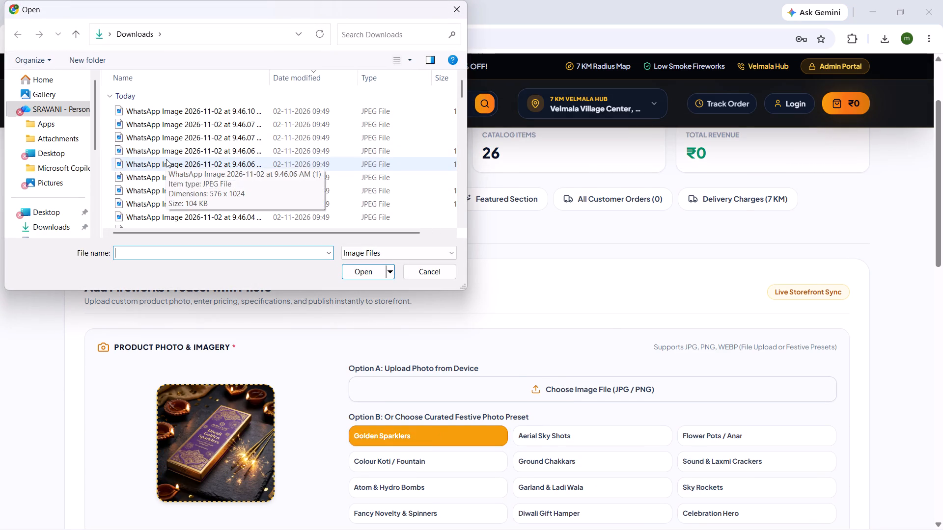
pyautogui.keyDown('ctrl'); pyautogui.click(166, 155); pyautogui.keyUp('ctrl')
pyautogui.keyDown('ctrl'); pyautogui.click(364, 271); pyautogui.keyUp('ctrl')
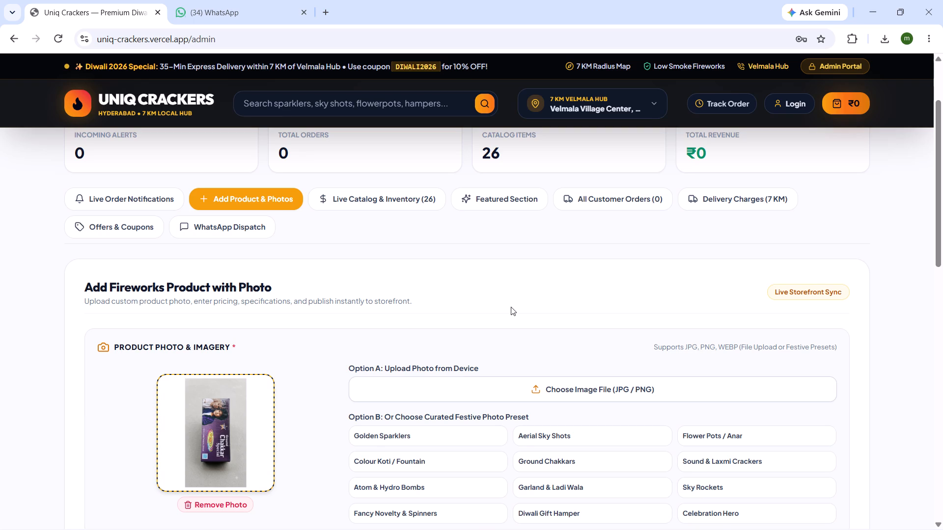
# Set the new product's category to Ground Chakkars.
pyautogui.keyDown('ctrl'); pyautogui.scroll(-1, 434, 391); pyautogui.keyUp('ctrl')
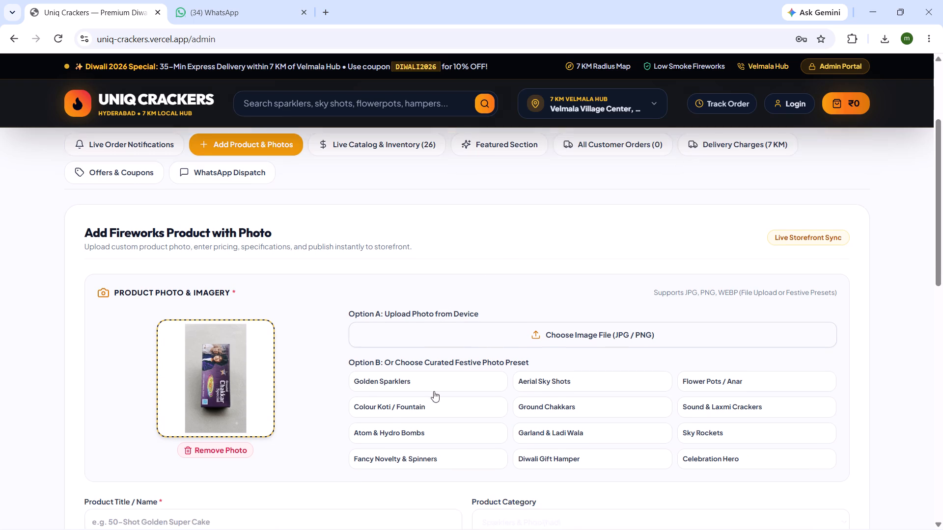
pyautogui.keyDown('ctrl'); pyautogui.scroll(-1, 434, 391); pyautogui.keyUp('ctrl')
pyautogui.keyDown('ctrl'); pyautogui.scroll(-2, 390, 320); pyautogui.keyUp('ctrl')
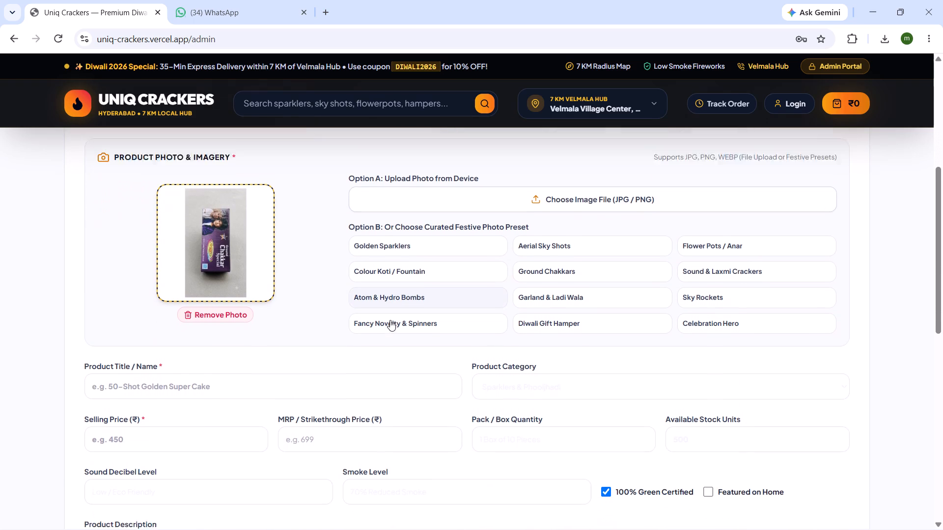
pyautogui.keyDown('ctrl'); pyautogui.scroll(-1, 390, 320); pyautogui.keyUp('ctrl')
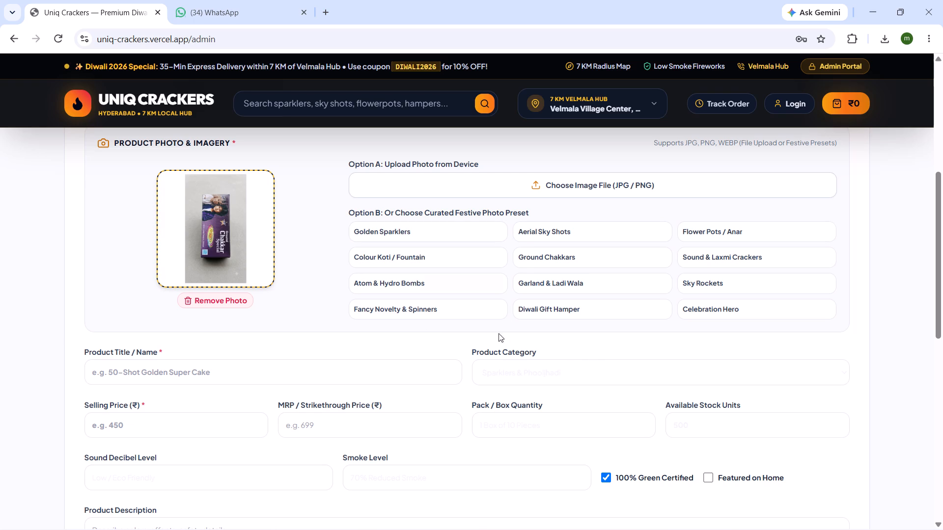
pyautogui.keyDown('ctrl'); pyautogui.click(593, 373); pyautogui.keyUp('ctrl')
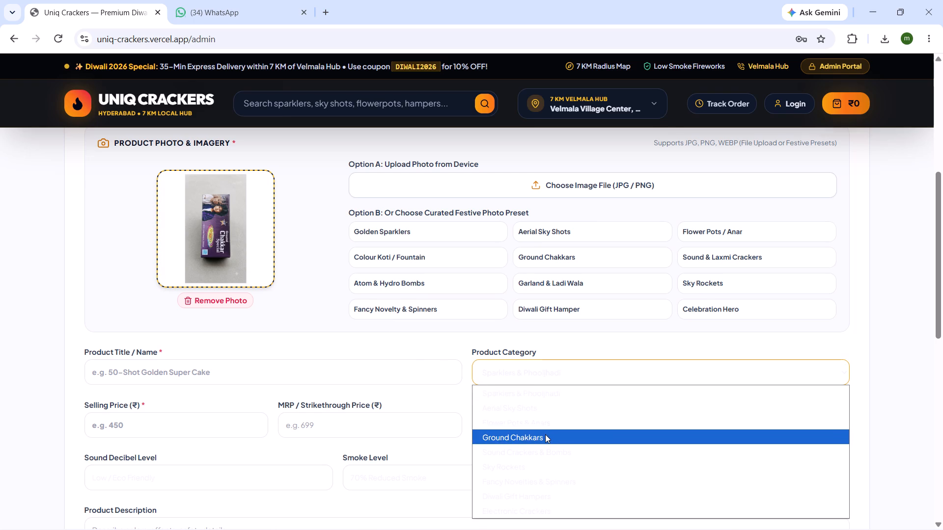
pyautogui.keyDown('ctrl'); pyautogui.click(545, 434); pyautogui.keyUp('ctrl')
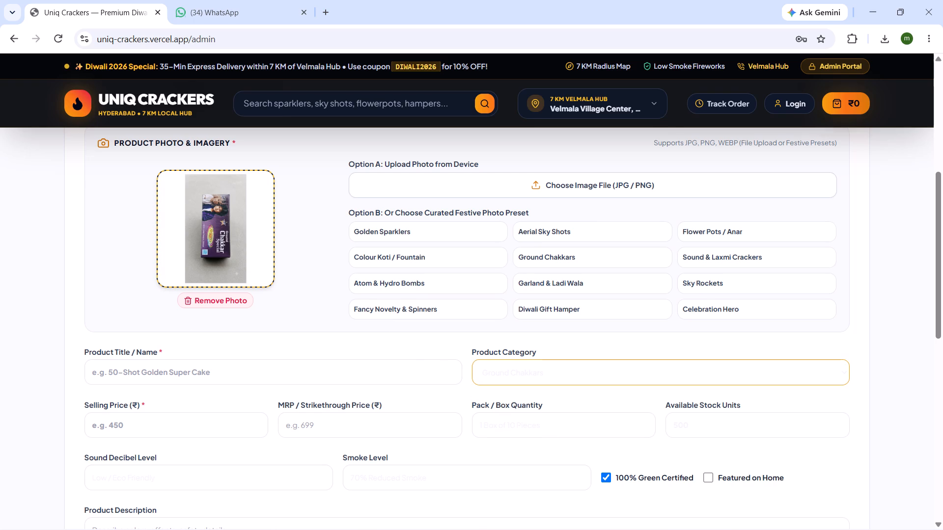
# Enter GROUND CHAKKAR as the new product's title.
pyautogui.keyDown('ctrl'); pyautogui.click(139, 364); pyautogui.keyUp('ctrl')
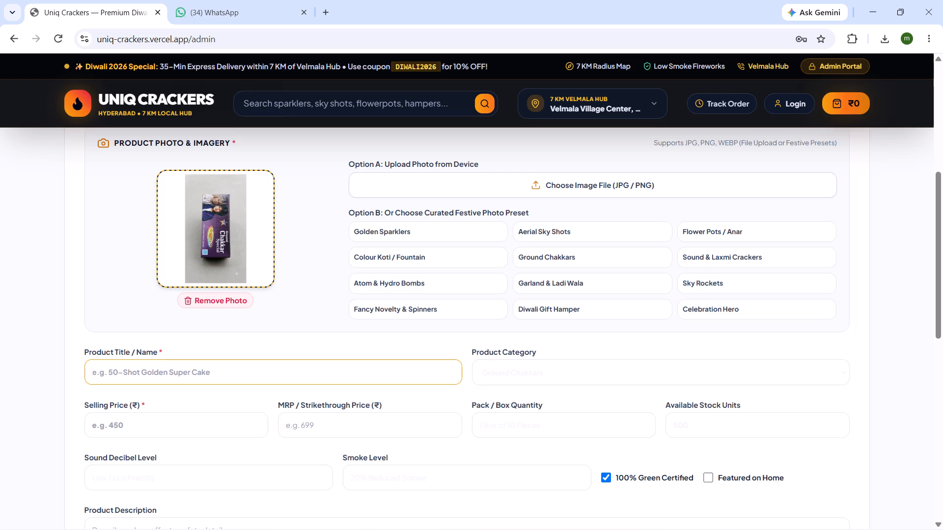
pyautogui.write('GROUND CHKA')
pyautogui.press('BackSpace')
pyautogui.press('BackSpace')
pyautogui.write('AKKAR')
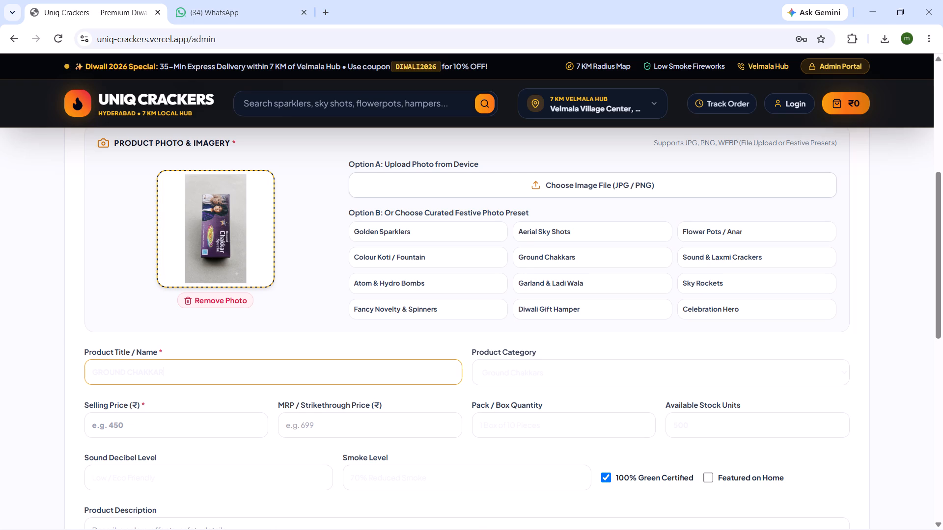
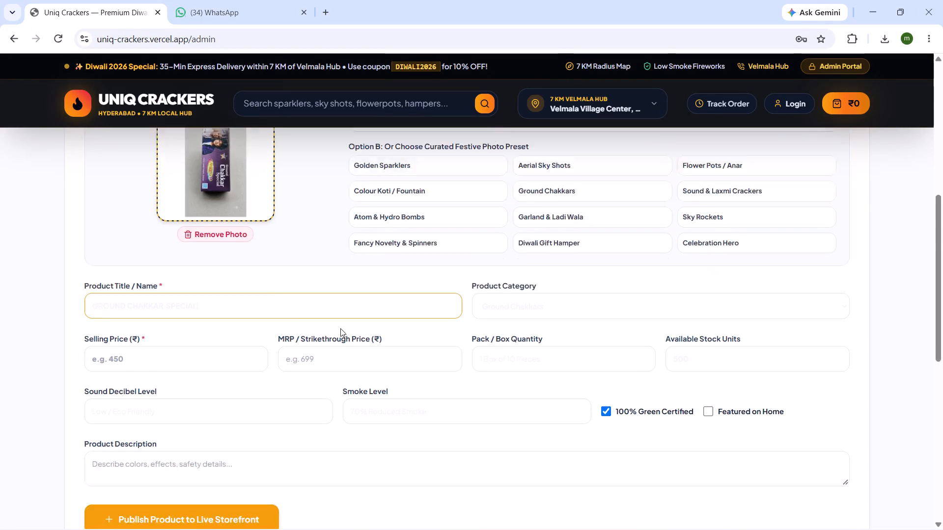
# Set the GROUND CHAKKAR SPECIAL product's selling price to ₹399 and publish it to the live storefront.
pyautogui.keyDown('ctrl'); pyautogui.scroll(-2, 340, 328); pyautogui.keyUp('ctrl')
pyautogui.keyDown('ctrl'); pyautogui.click(139, 224); pyautogui.keyUp('ctrl')
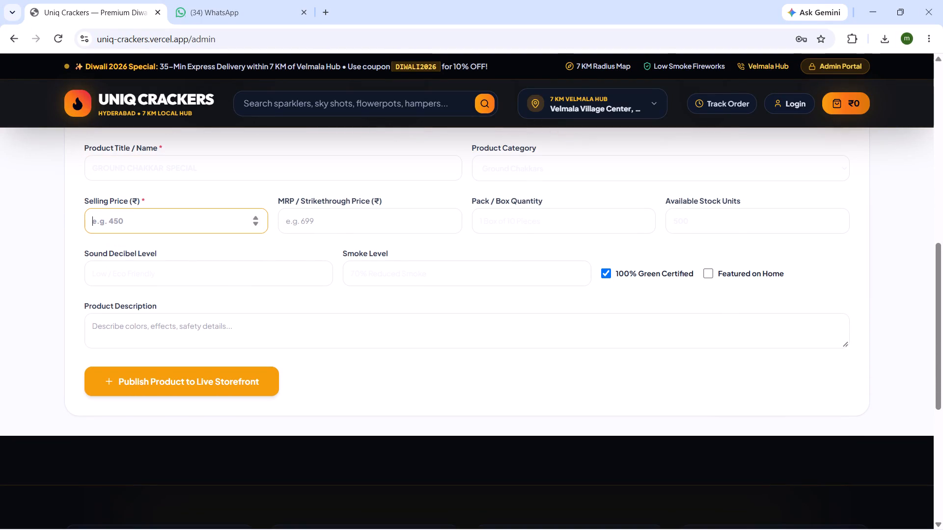
pyautogui.write('399')
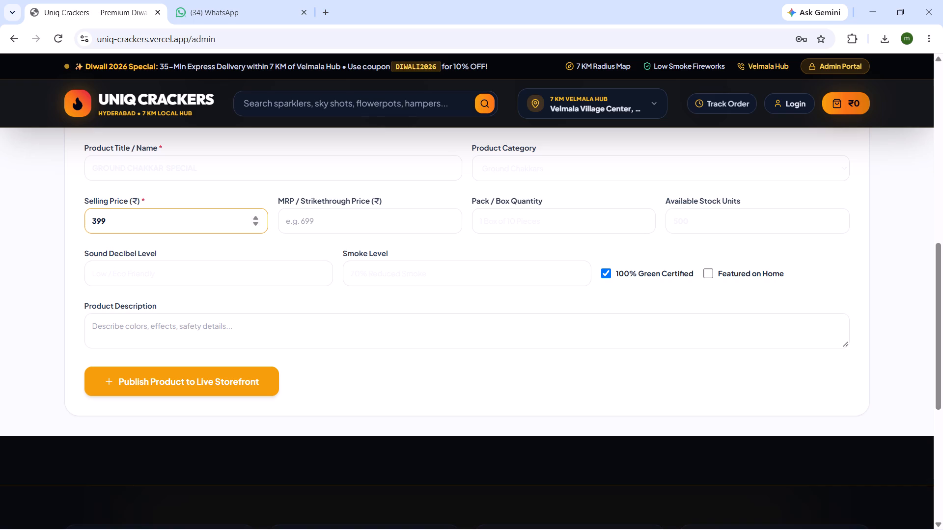
pyautogui.keyDown('ctrl'); pyautogui.click(166, 387); pyautogui.keyUp('ctrl')
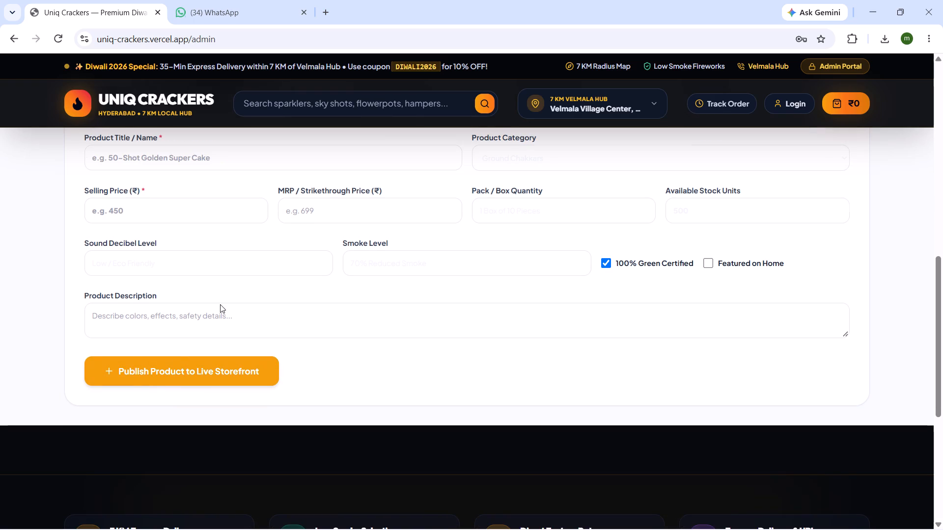
# Start a new fireworks product entry and choose the Golden Sparklers festive photo preset for it.
pyautogui.keyDown('ctrl'); pyautogui.scroll(9, 220, 304); pyautogui.keyUp('ctrl')
pyautogui.keyDown('ctrl'); pyautogui.scroll(-5, 220, 304); pyautogui.keyUp('ctrl')
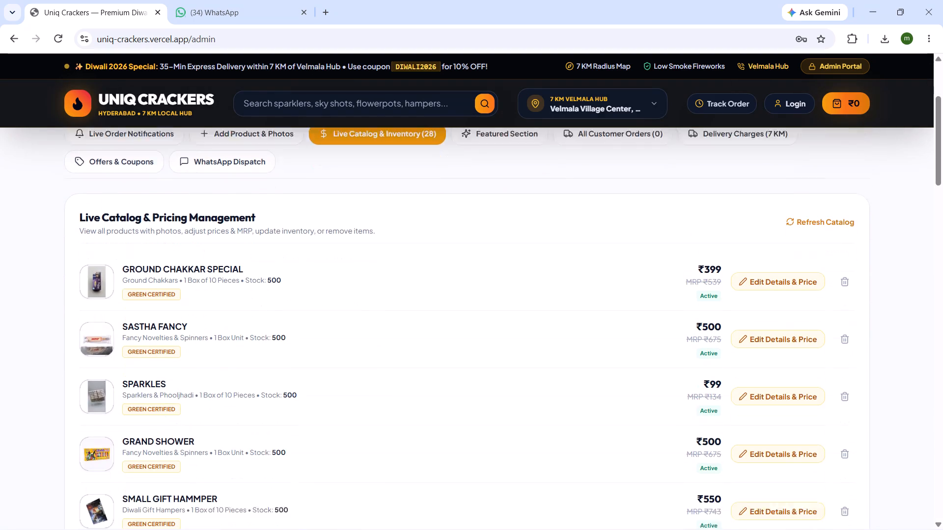
pyautogui.keyDown('ctrl'); pyautogui.scroll(-1, 220, 304); pyautogui.keyUp('ctrl')
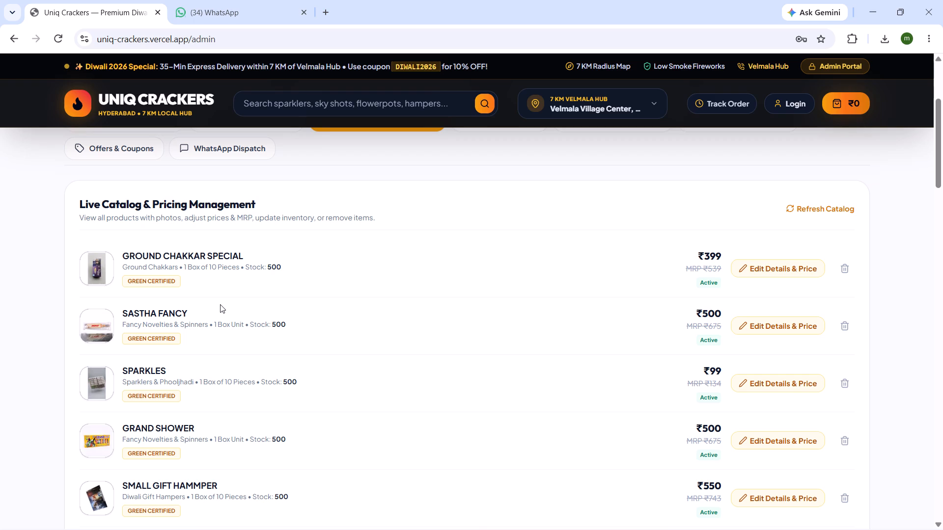
pyautogui.keyDown('ctrl'); pyautogui.scroll(1, 223, 119); pyautogui.keyUp('ctrl')
pyautogui.keyDown('ctrl'); pyautogui.scroll(-1, 246, 246); pyautogui.keyUp('ctrl')
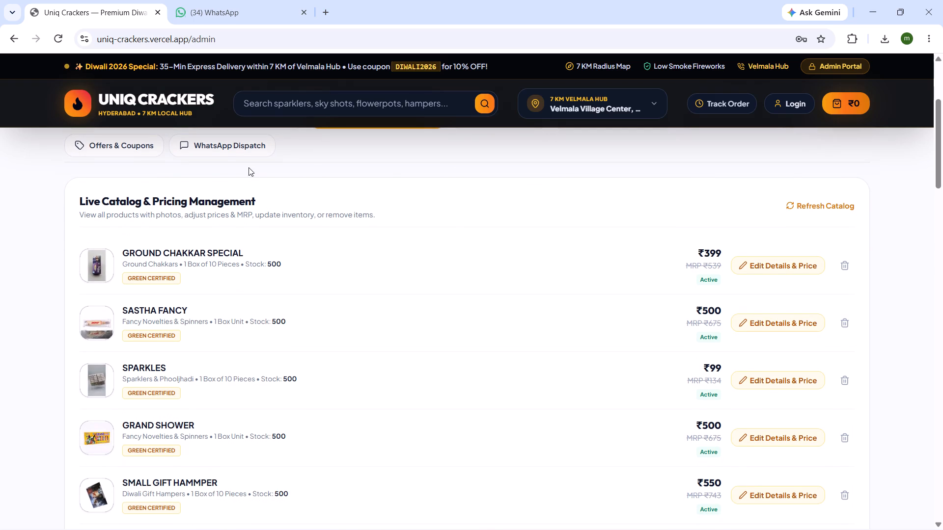
pyautogui.keyDown('ctrl'); pyautogui.scroll(4, 218, 157); pyautogui.keyUp('ctrl')
pyautogui.keyDown('ctrl'); pyautogui.click(238, 305); pyautogui.keyUp('ctrl')
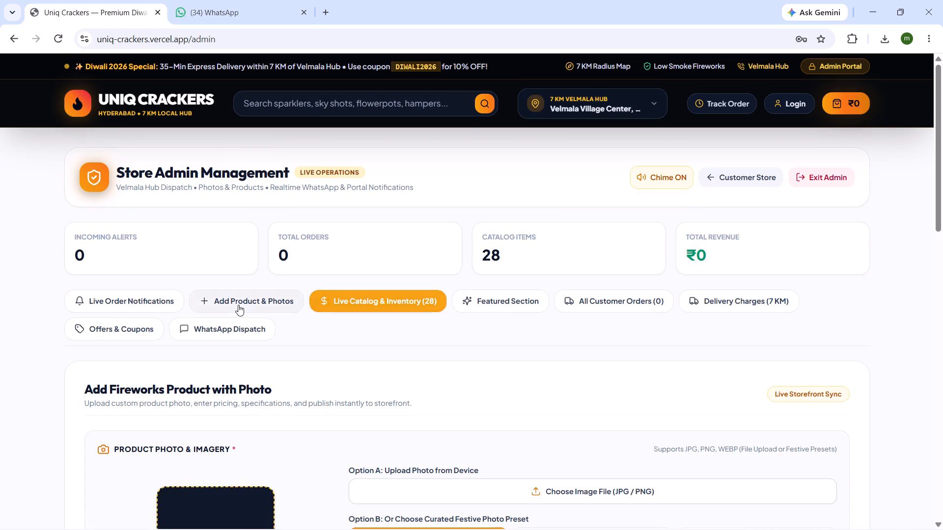
pyautogui.keyDown('ctrl'); pyautogui.scroll(-2, 350, 368); pyautogui.keyUp('ctrl')
pyautogui.keyDown('ctrl'); pyautogui.click(385, 347); pyautogui.keyUp('ctrl')
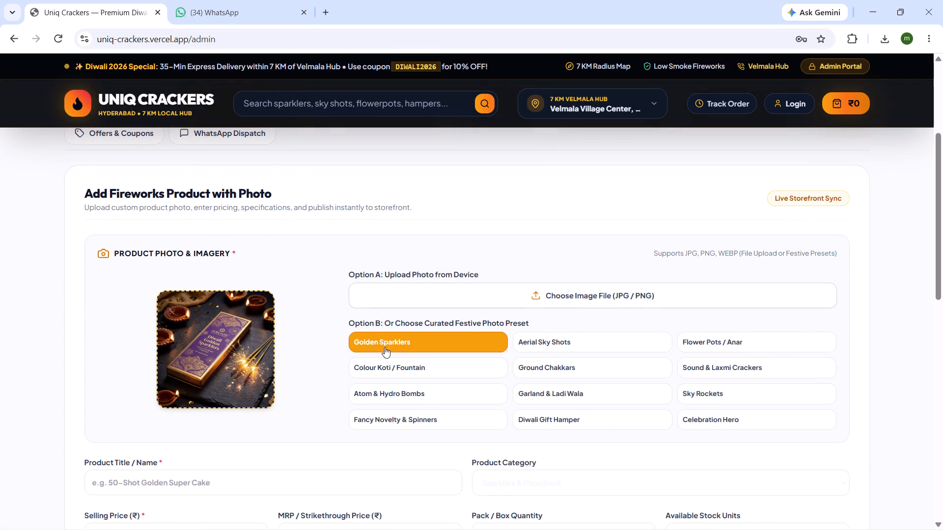
pyautogui.keyDown('ctrl'); pyautogui.click(385, 347); pyautogui.keyUp('ctrl')
pyautogui.keyDown('ctrl'); pyautogui.tripleClick(391, 341); pyautogui.keyUp('ctrl')
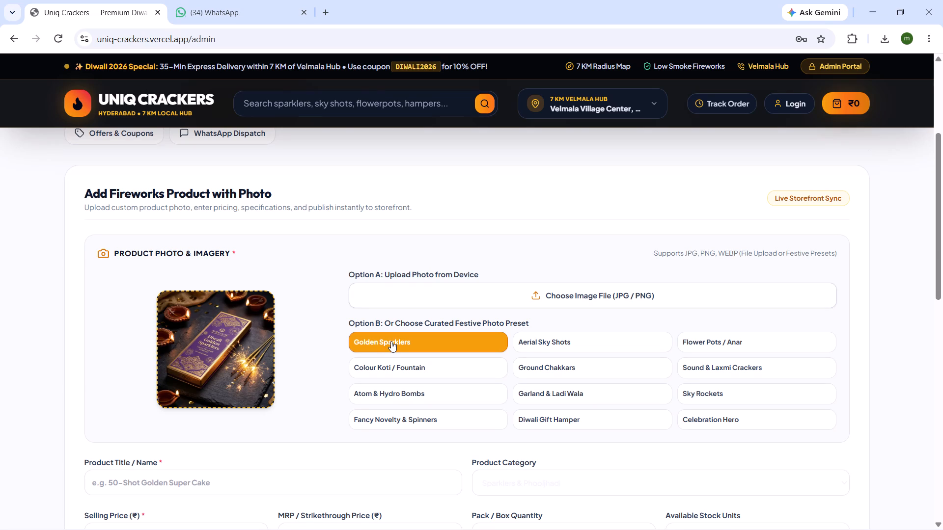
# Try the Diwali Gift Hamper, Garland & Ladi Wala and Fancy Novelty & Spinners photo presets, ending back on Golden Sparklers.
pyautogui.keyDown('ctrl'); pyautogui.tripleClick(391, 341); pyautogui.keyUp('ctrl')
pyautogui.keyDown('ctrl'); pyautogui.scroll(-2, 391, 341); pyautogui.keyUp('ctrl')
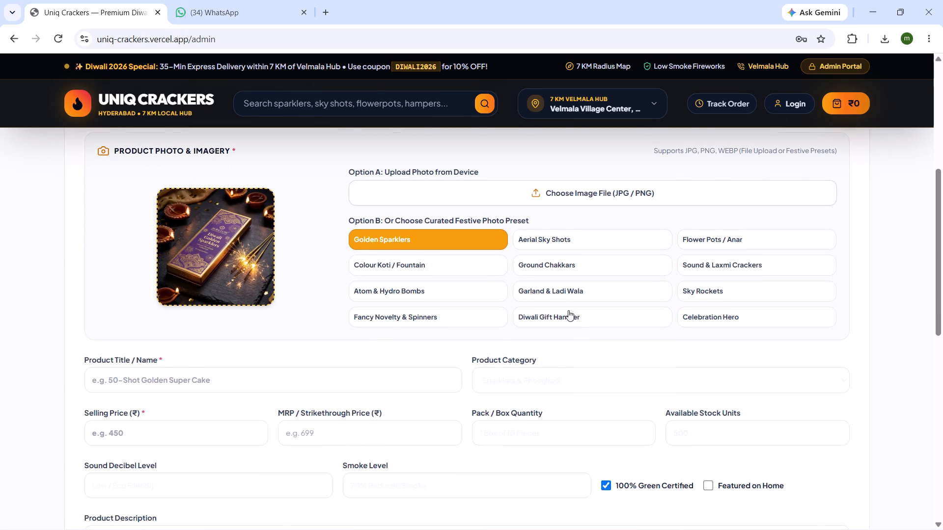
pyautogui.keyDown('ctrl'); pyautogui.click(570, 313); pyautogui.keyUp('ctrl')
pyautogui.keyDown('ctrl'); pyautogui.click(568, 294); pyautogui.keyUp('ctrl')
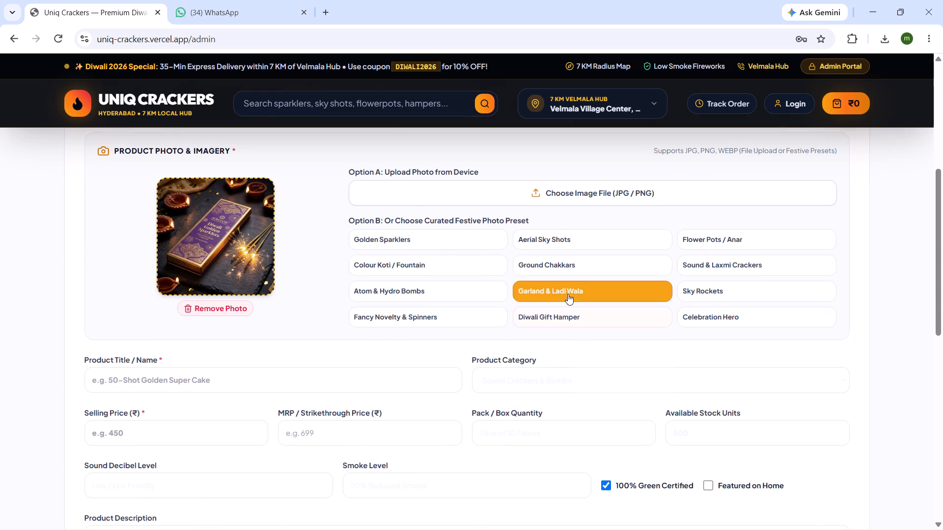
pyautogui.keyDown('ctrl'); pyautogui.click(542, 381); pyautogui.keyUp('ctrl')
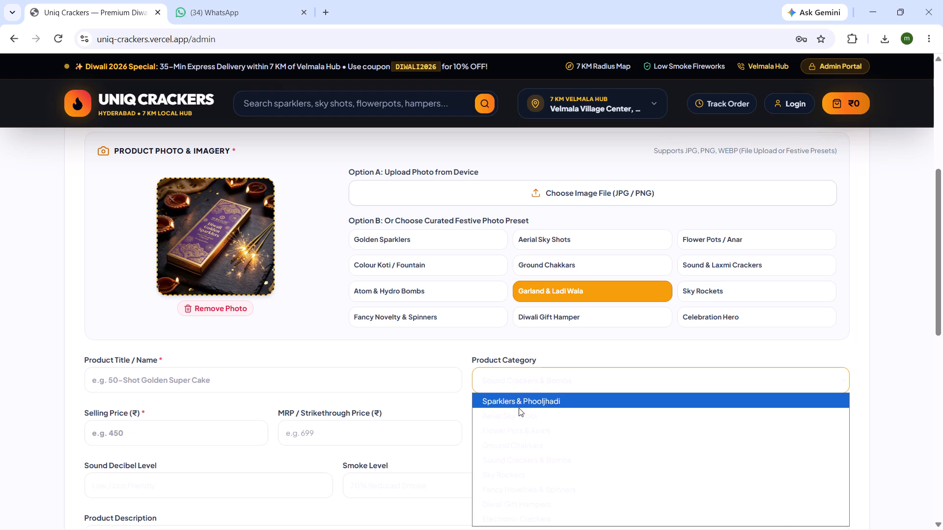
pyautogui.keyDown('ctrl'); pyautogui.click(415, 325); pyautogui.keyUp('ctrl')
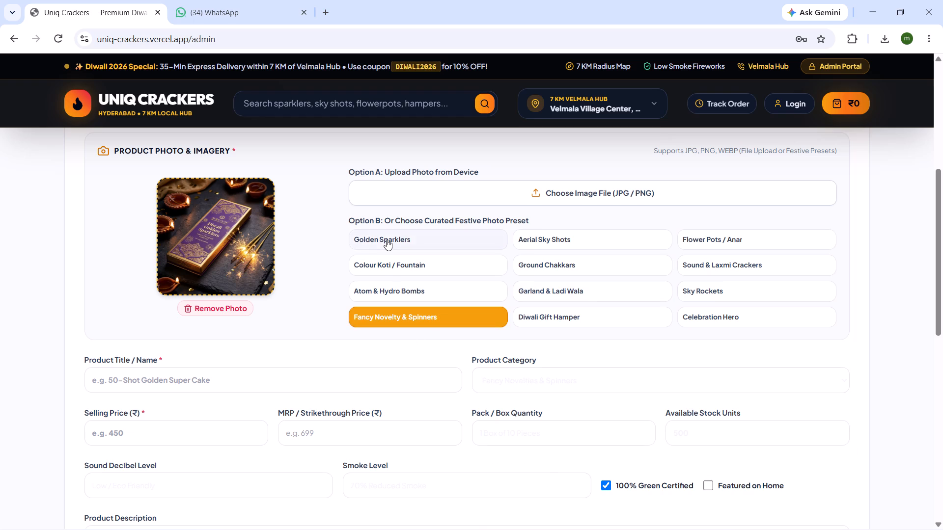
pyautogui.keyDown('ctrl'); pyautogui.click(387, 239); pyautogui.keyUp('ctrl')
# Upload the Downloads photo WhatsApp Image 2026-11-02 at 9.46.06 AM (1) as the new product's image.
pyautogui.keyDown('ctrl'); pyautogui.scroll(1, 387, 239); pyautogui.keyUp('ctrl')
pyautogui.keyDown('ctrl'); pyautogui.click(508, 242); pyautogui.keyUp('ctrl')
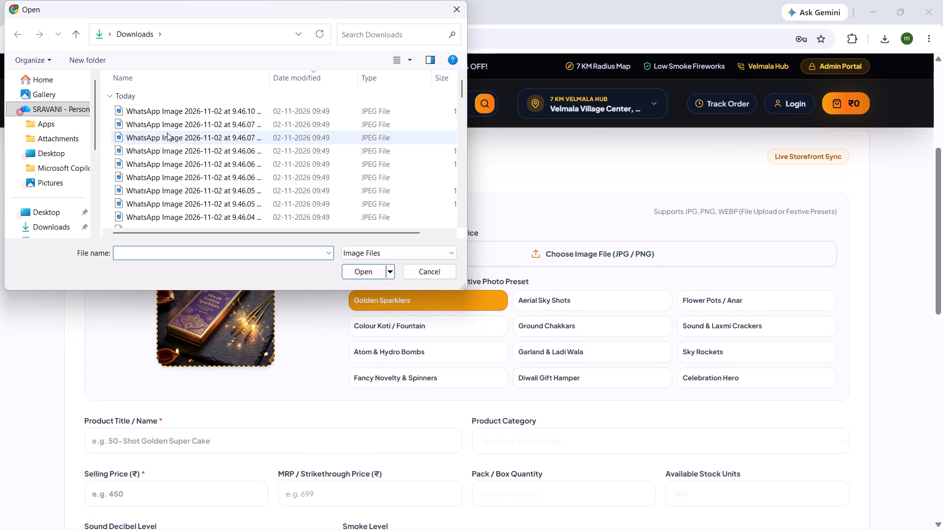
pyautogui.keyDown('ctrl'); pyautogui.click(184, 163); pyautogui.keyUp('ctrl')
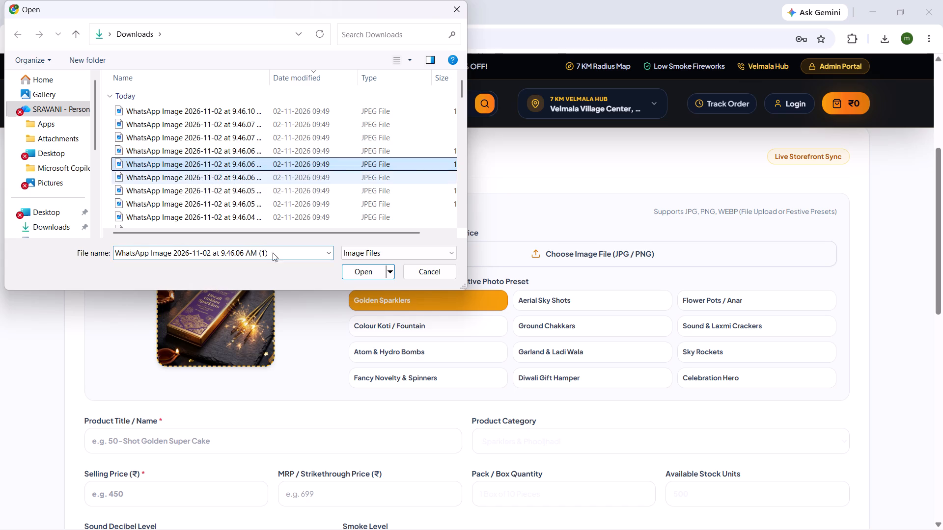
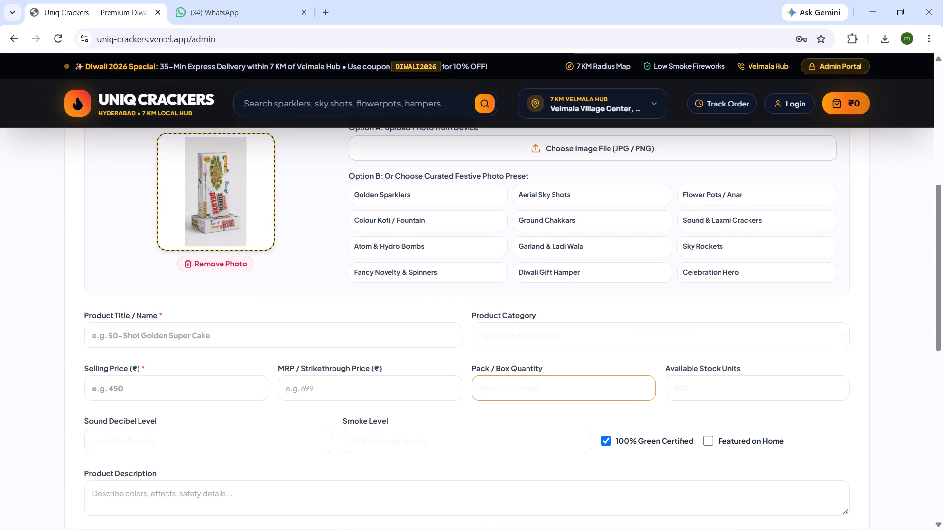
# Clear the default text from the new product's pack/box quantity.
pyautogui.press('BackSpace')
pyautogui.press('BackSpace')
pyautogui.press('BackSpace')
pyautogui.press('BackSpace')
pyautogui.press('BackSpace')
pyautogui.press('BackSpace')
pyautogui.press('BackSpace')
pyautogui.press('BackSpace')
pyautogui.press('BackSpace')
pyautogui.press('BackSpace')
pyautogui.press('BackSpace')
pyautogui.press('BackSpace')
pyautogui.press('BackSpace')
pyautogui.press('BackSpace')
pyautogui.press('BackSpace')
pyautogui.press('BackSpace')
pyautogui.press('BackSpace')
pyautogui.press('BackSpace')
pyautogui.press('BackSpace')
pyautogui.press('BackSpace')
# Assign the new product to the Ground Chakkars category.
pyautogui.scroll(1, 534, 353)
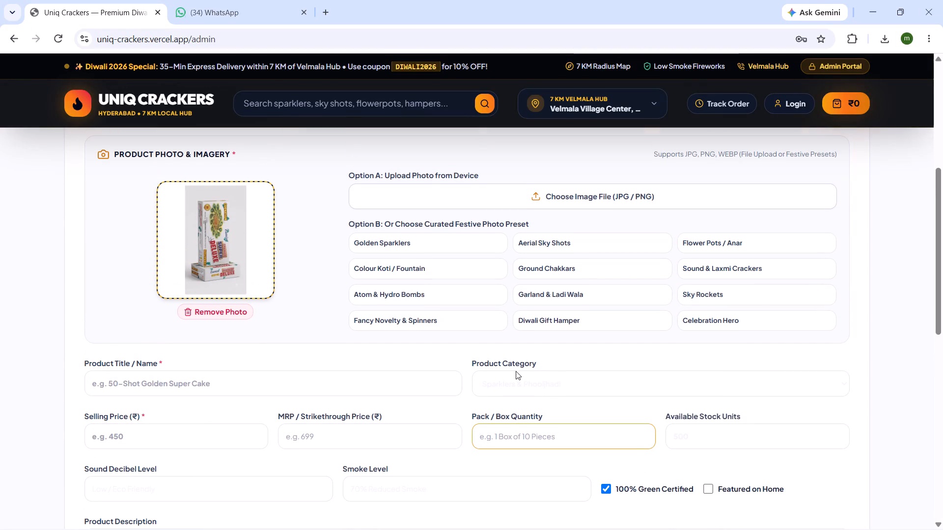
pyautogui.click(514, 379)
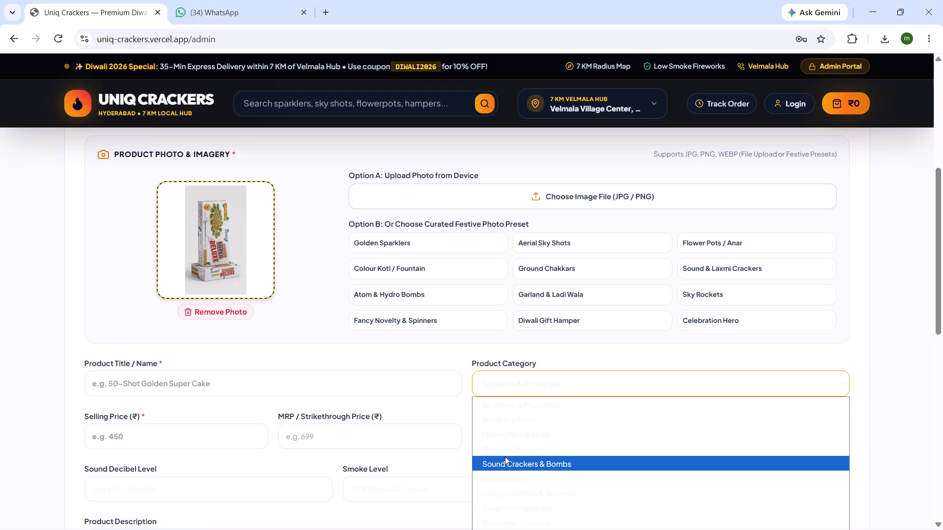
pyautogui.click(506, 449)
pyautogui.scroll(-1, 178, 383)
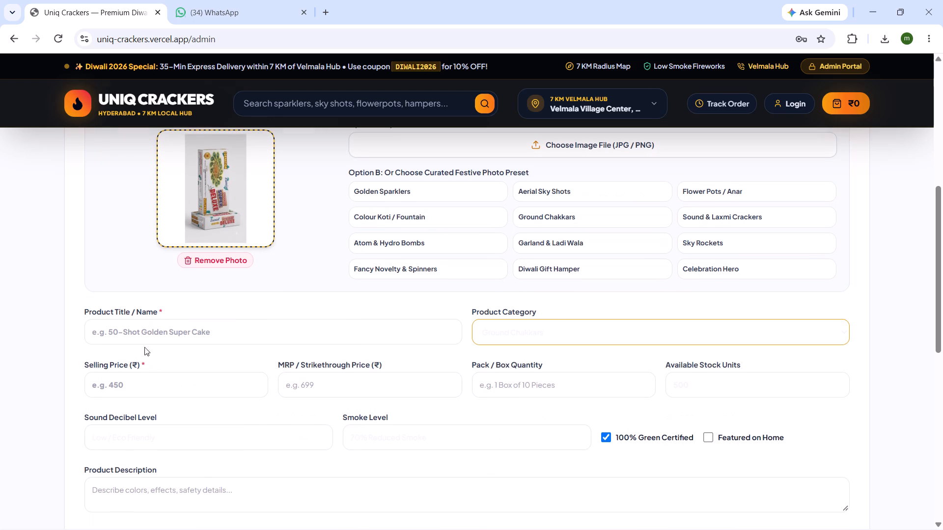
# Enter ZAMIN GROUND CHAKKARS as the new product's title.
pyautogui.click(135, 332)
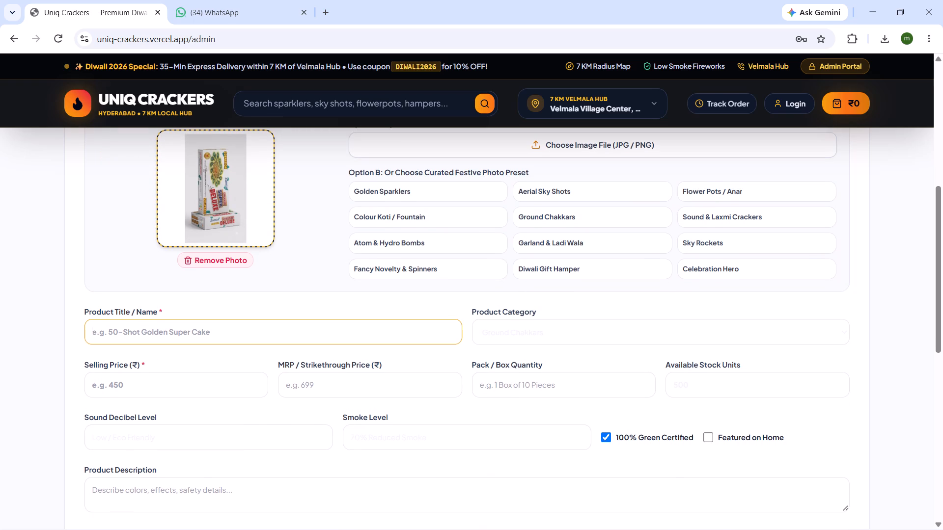
pyautogui.write('ZAMIN')
pyautogui.press('space')
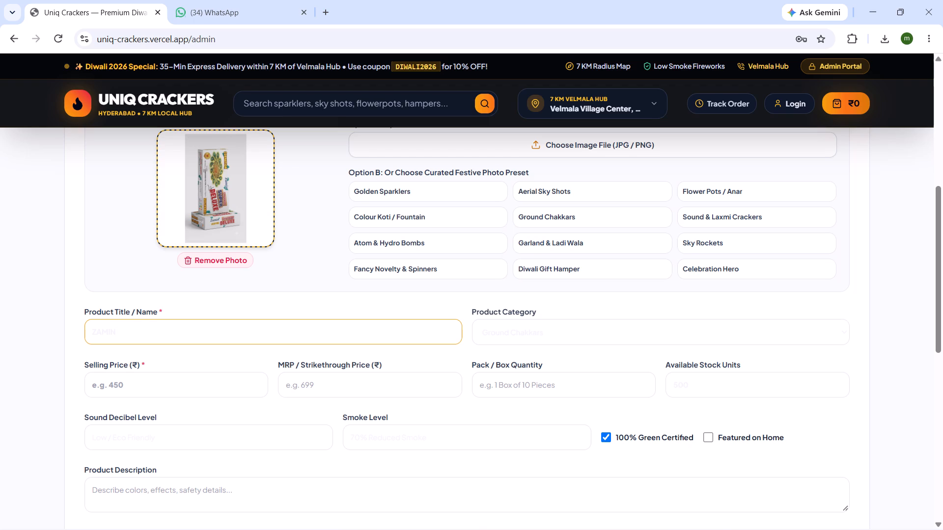
pyautogui.write('GRIU')
pyautogui.press('BackSpace')
pyautogui.press('BackSpace')
pyautogui.write('OUND CHAKKARS')
# Set the ZAMIN GROUND CHAKKARS product's selling price to ₹399.
pyautogui.click(110, 386)
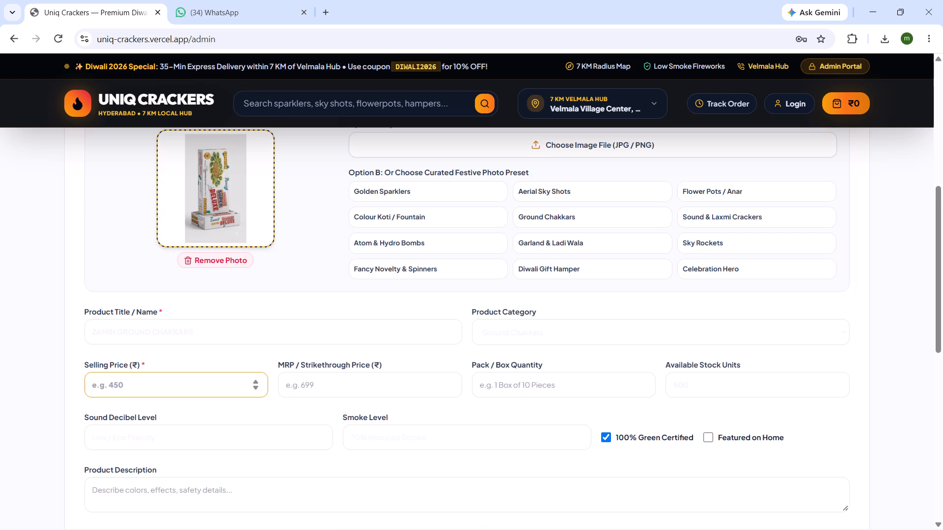
pyautogui.write('399')
pyautogui.scroll(-2, 558, 421)
pyautogui.hscroll(1, 361, 395)
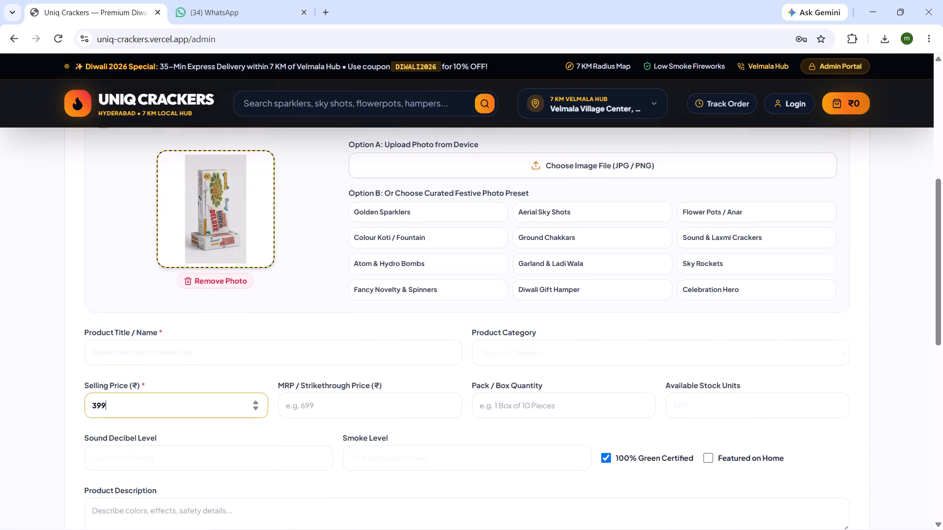
pyautogui.hscroll(1, 361, 395)
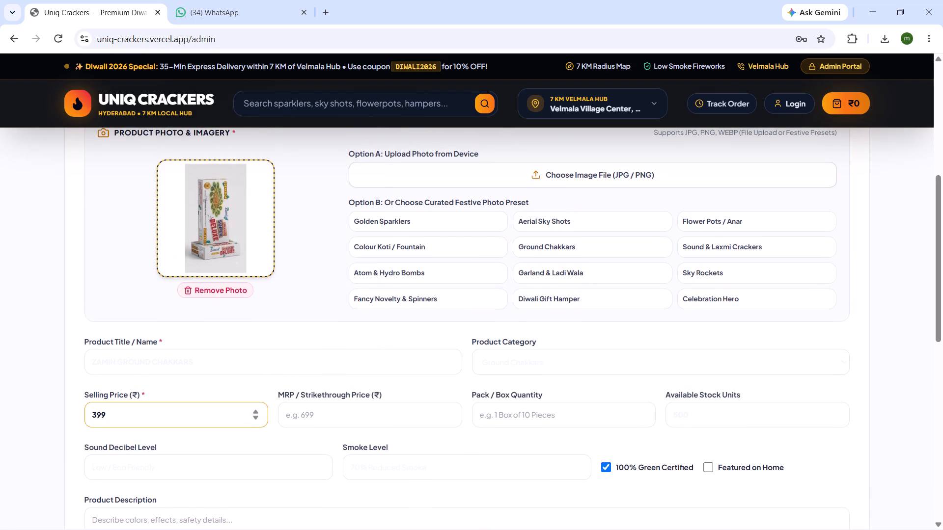
# Publish the ZAMIN GROUND CHAKKARS product to the live storefront.
pyautogui.hscroll(1, 361, 395)
pyautogui.click(167, 382)
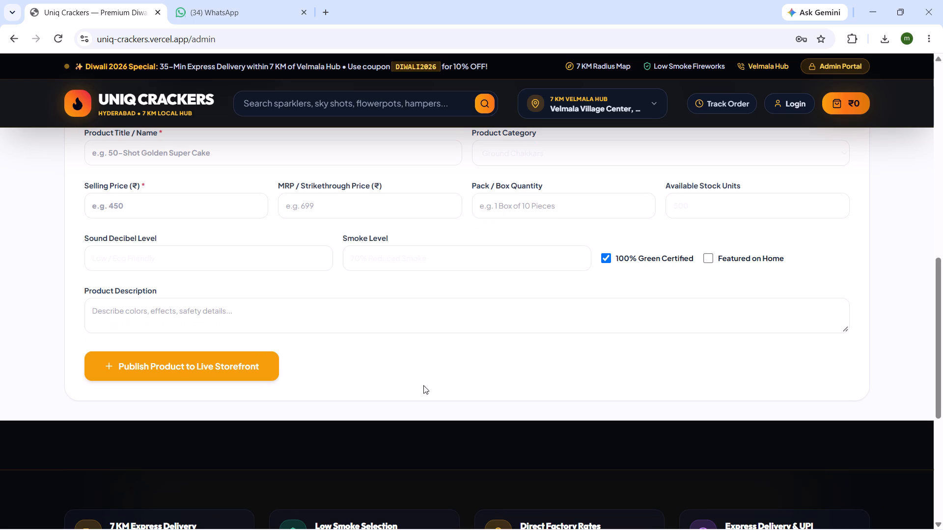
# Start another new fireworks product entry and open the image file selection for its product photo.
pyautogui.scroll(6, 393, 359)
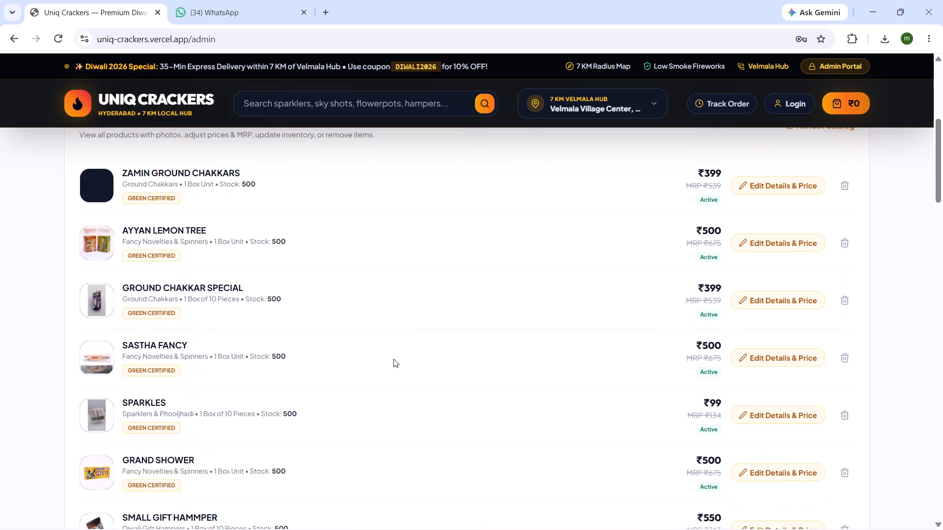
pyautogui.scroll(3, 393, 359)
pyautogui.scroll(-3, 393, 359)
pyautogui.scroll(1, 271, 288)
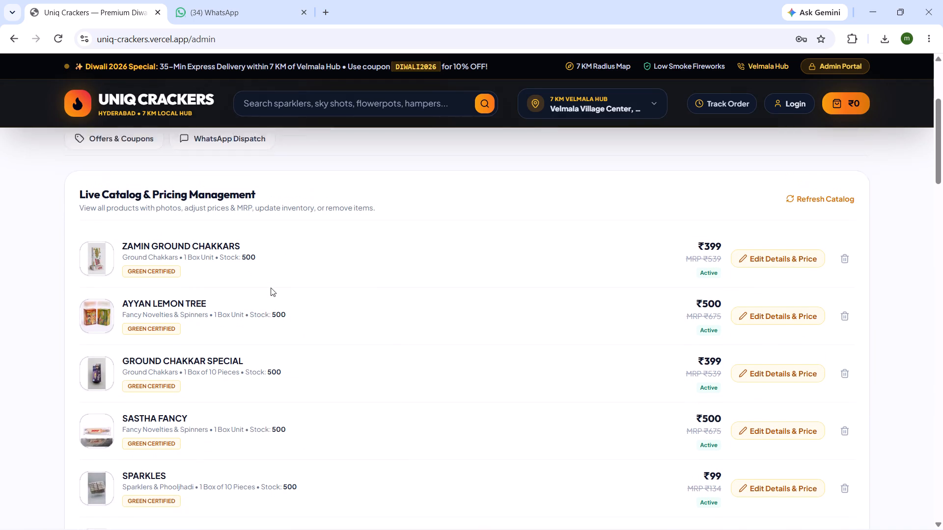
pyautogui.scroll(2, 271, 288)
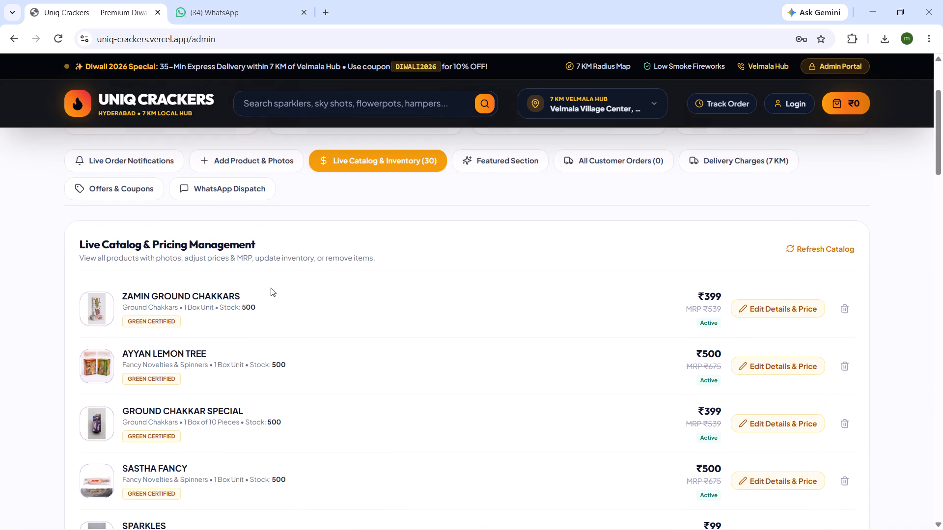
pyautogui.scroll(2, 271, 288)
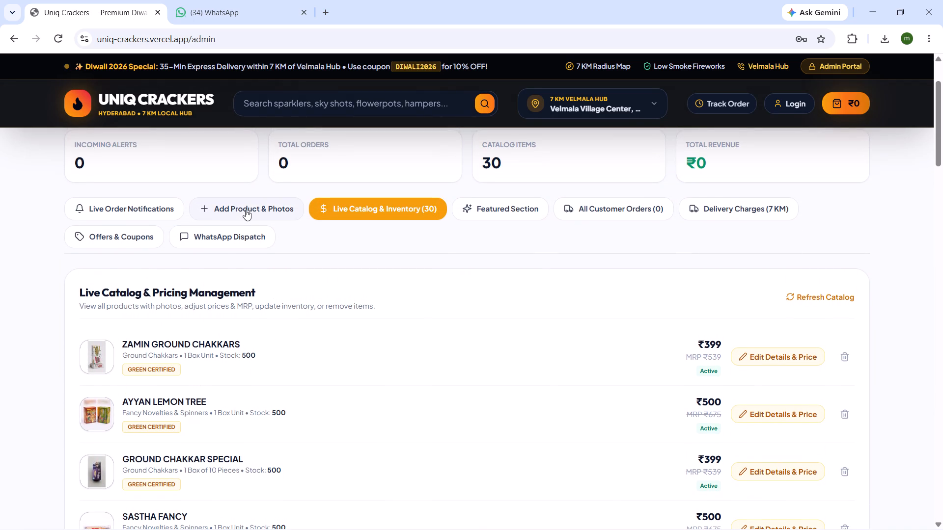
pyautogui.click(246, 210)
pyautogui.scroll(-2, 548, 361)
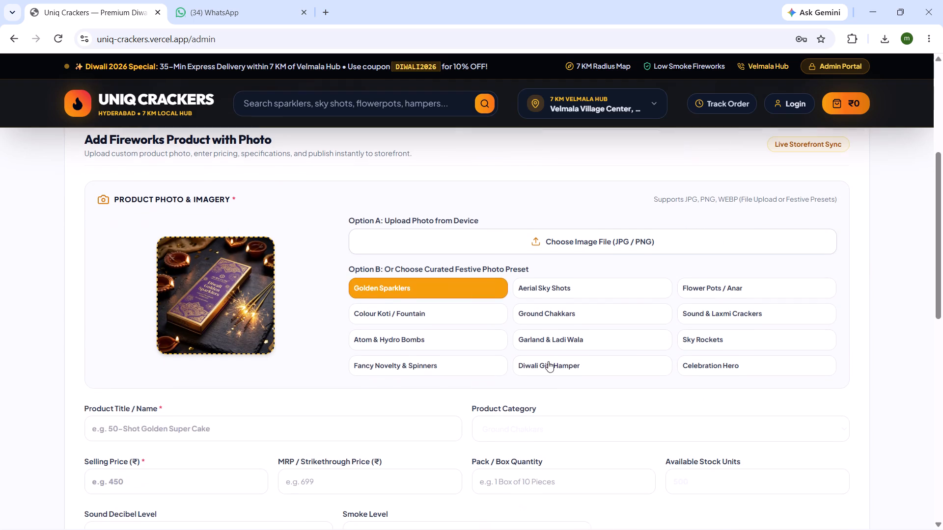
pyautogui.click(566, 249)
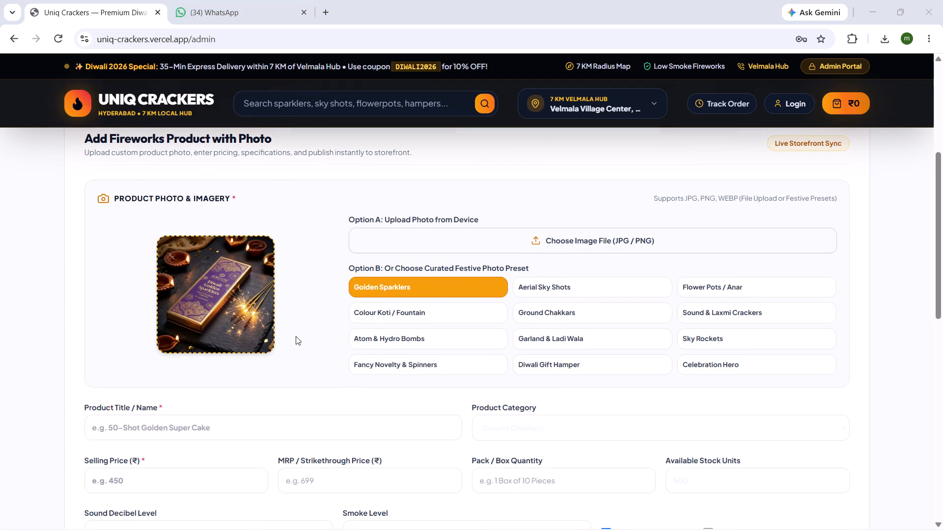
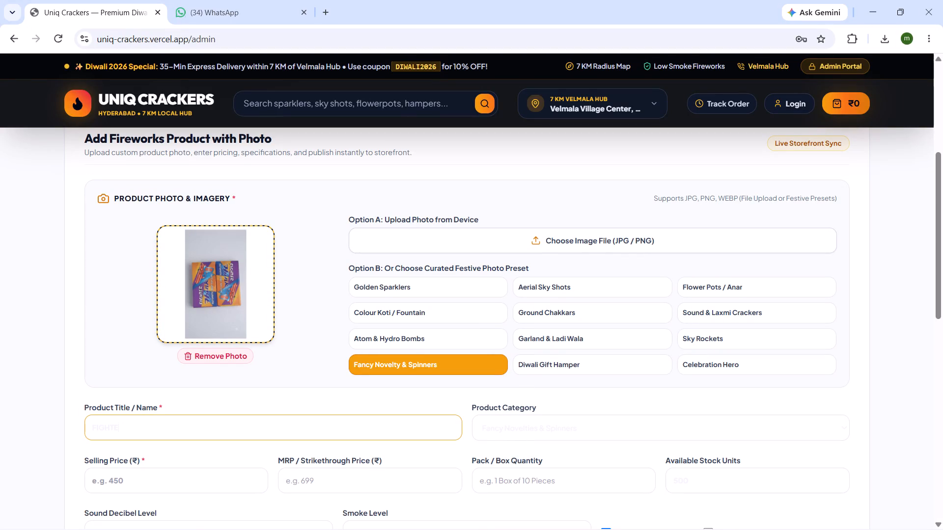
# Choose Fancy Novelties & Spinners as the product category for the new FIGHTER entry.
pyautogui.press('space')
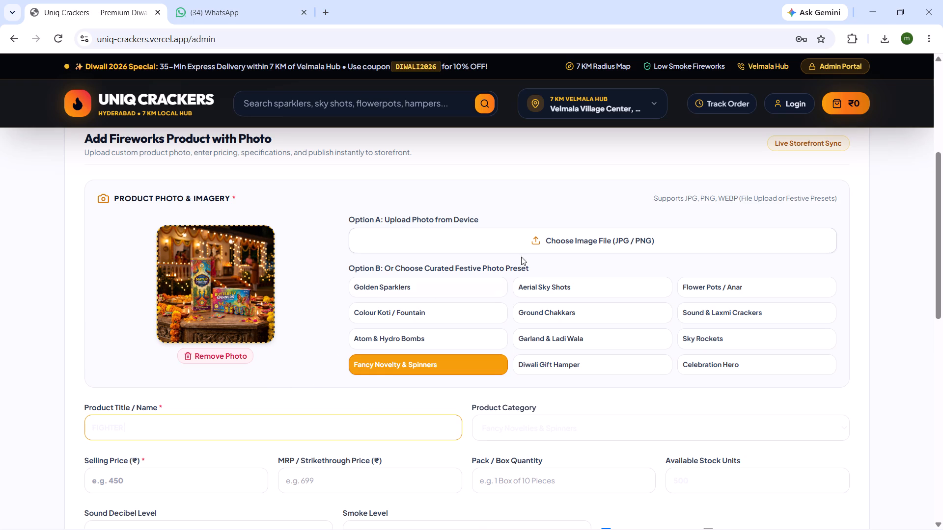
pyautogui.click(579, 426)
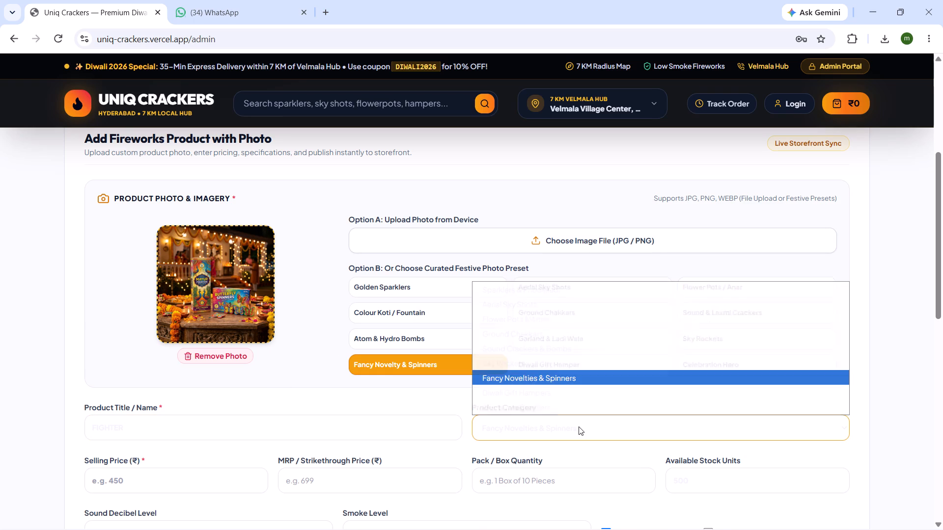
pyautogui.click(532, 375)
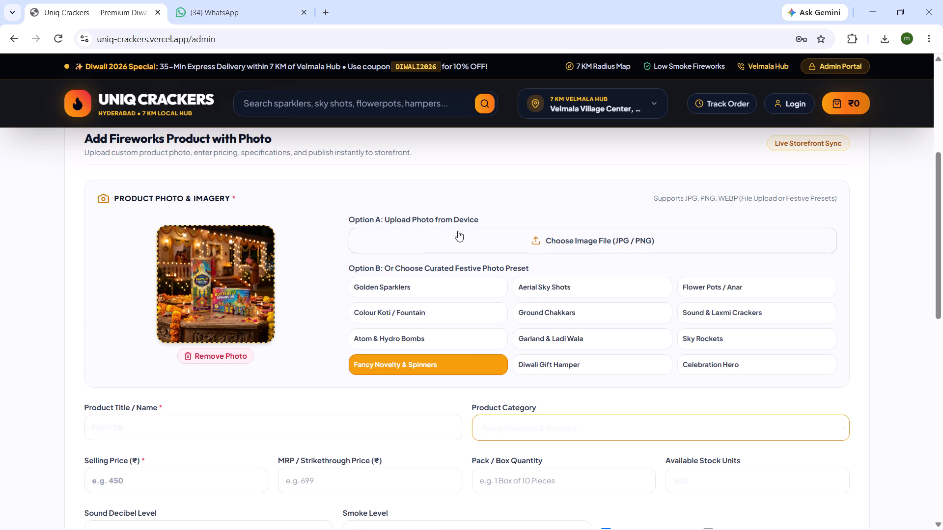
# Upload the third WhatsApp image dated 2026-11-02 at 9.46.06 from Downloads as the FIGHTER product's photo.
pyautogui.click(479, 227)
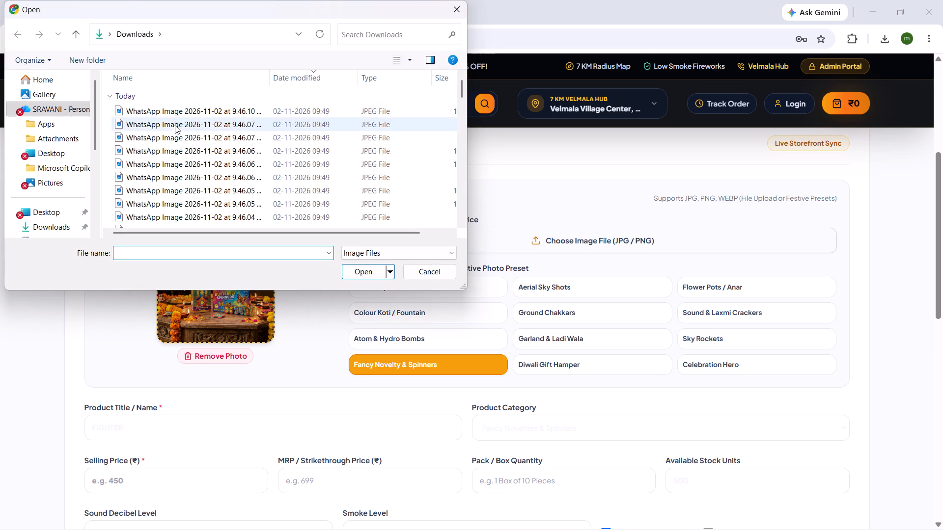
pyautogui.click(163, 176)
pyautogui.click(371, 272)
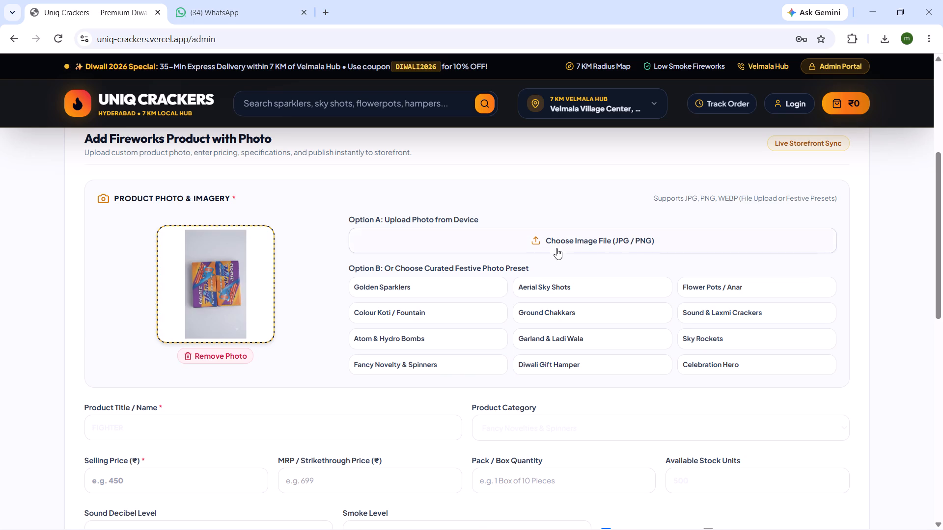
# Reselect Fancy Novelties & Spinners as the FIGHTER product's category.
pyautogui.click(504, 431)
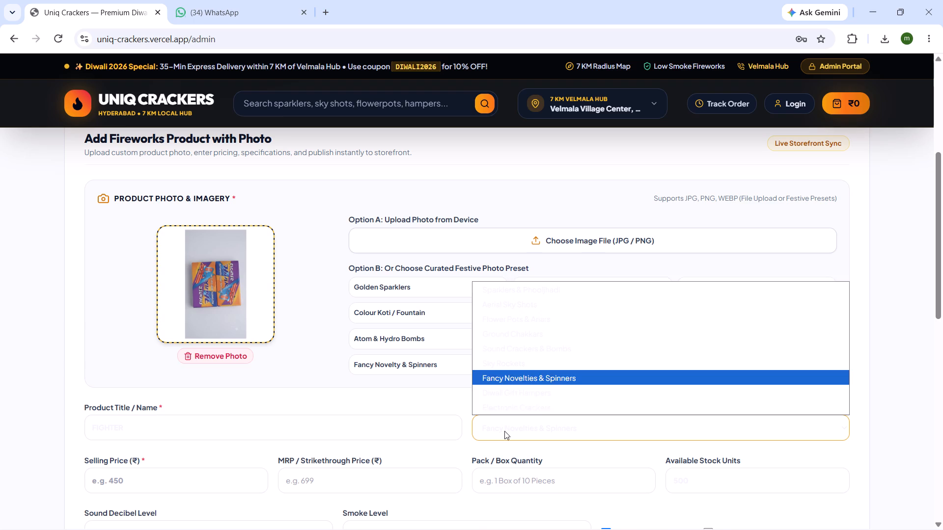
pyautogui.click(513, 379)
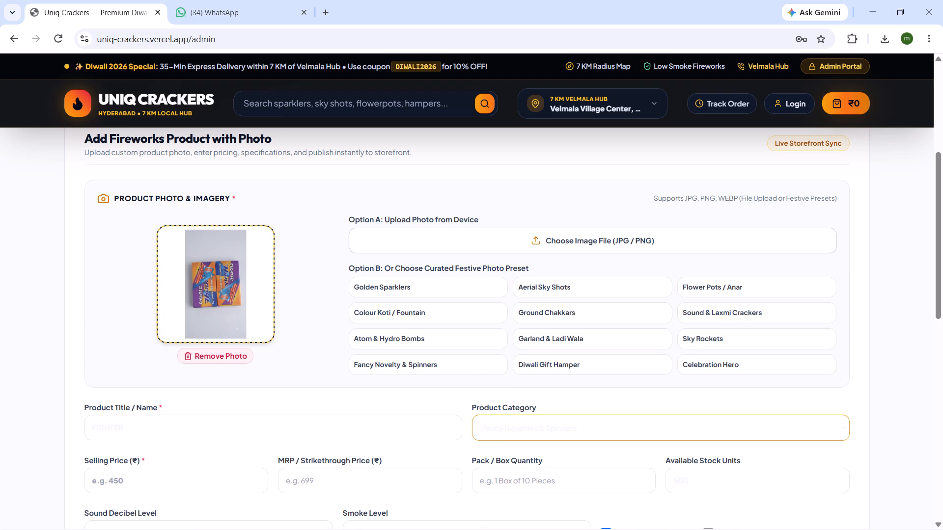
# Extend the product title after FIGHTER with the words HUNK TOY GU.
pyautogui.click(131, 428)
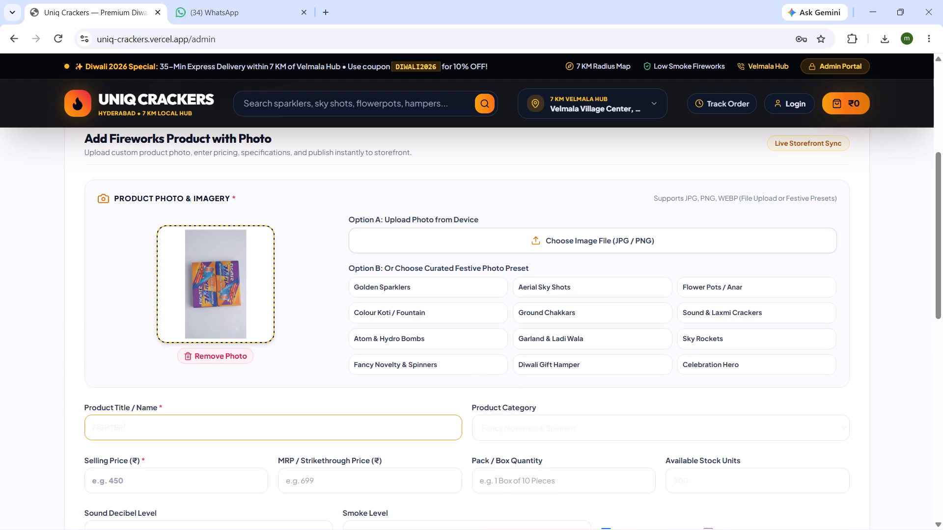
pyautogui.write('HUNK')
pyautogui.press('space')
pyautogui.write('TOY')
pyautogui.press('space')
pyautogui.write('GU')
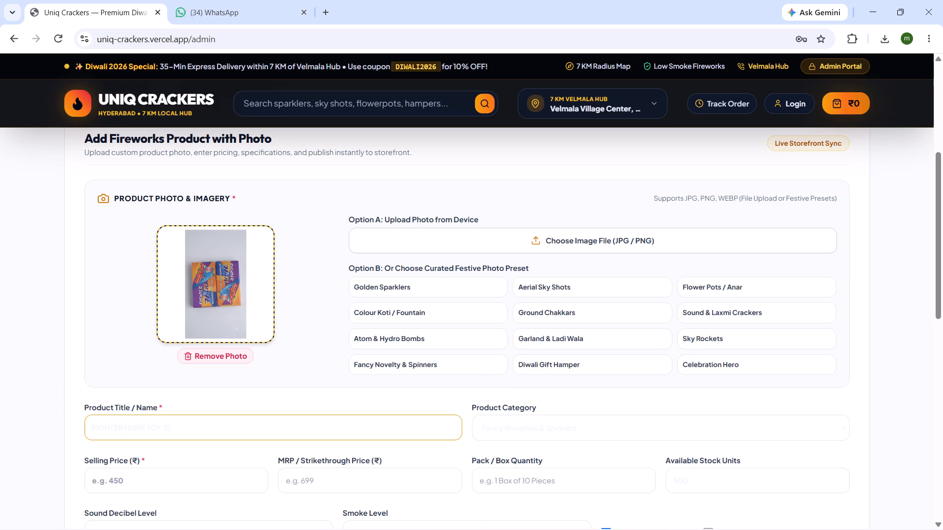
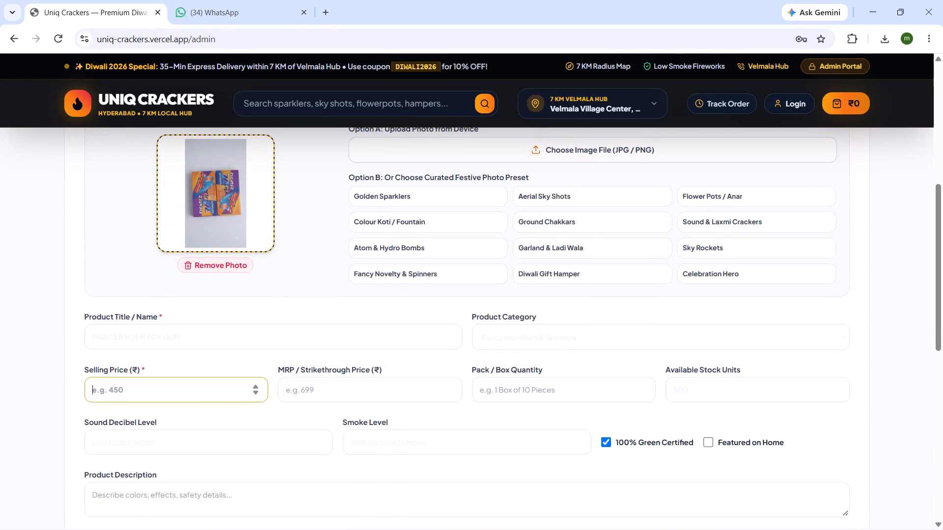
# Set the FIGHTER HUNK TOY GUN product's selling price to ₹119 and publish it to the live storefront.
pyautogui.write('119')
pyautogui.scroll(-5, 385, 376)
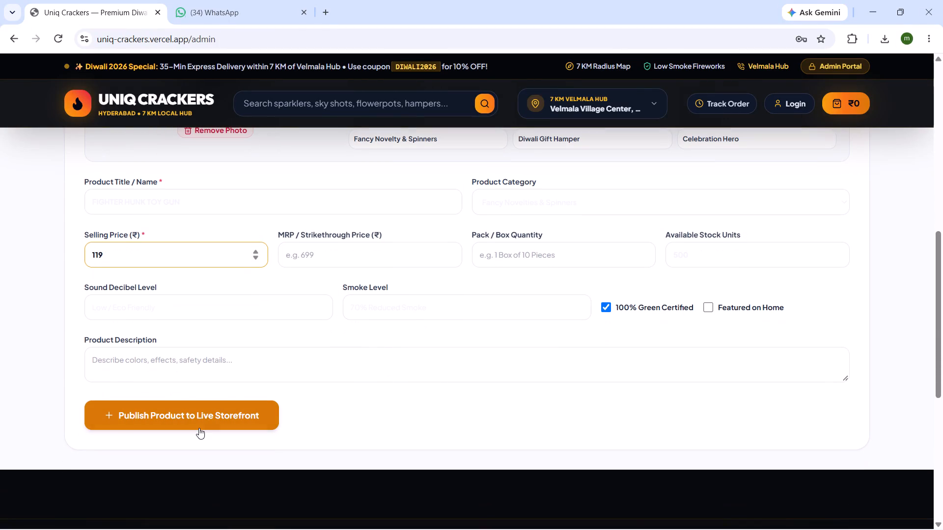
pyautogui.hscroll(2, 364, 369)
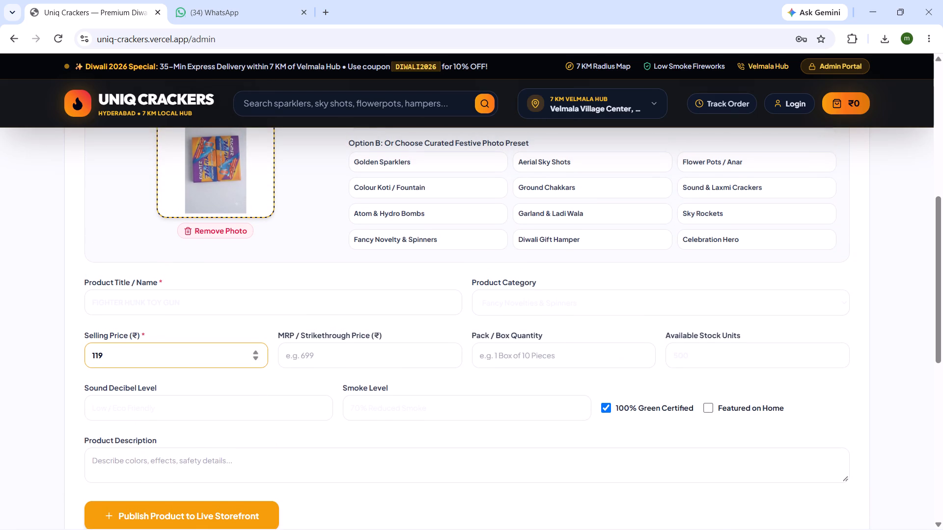
pyautogui.hscroll(1, 364, 369)
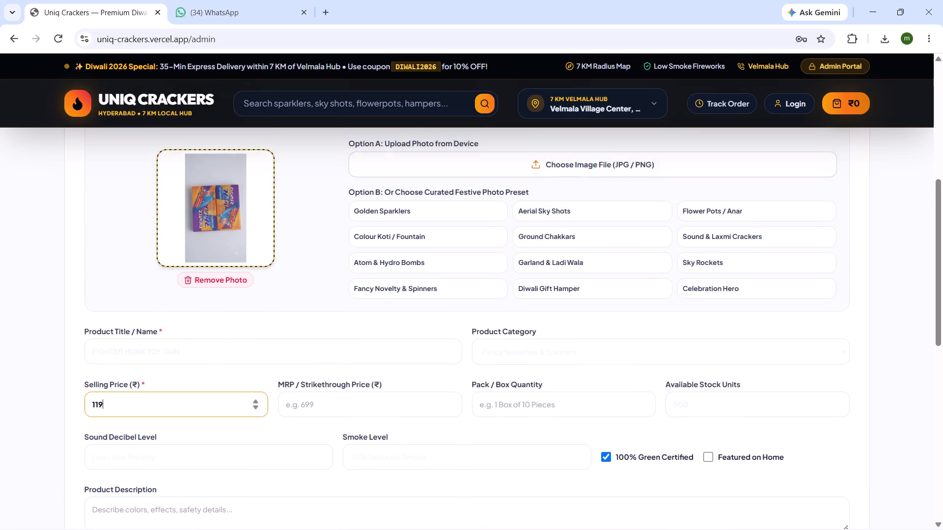
pyautogui.hscroll(1, 364, 369)
pyautogui.click(198, 418)
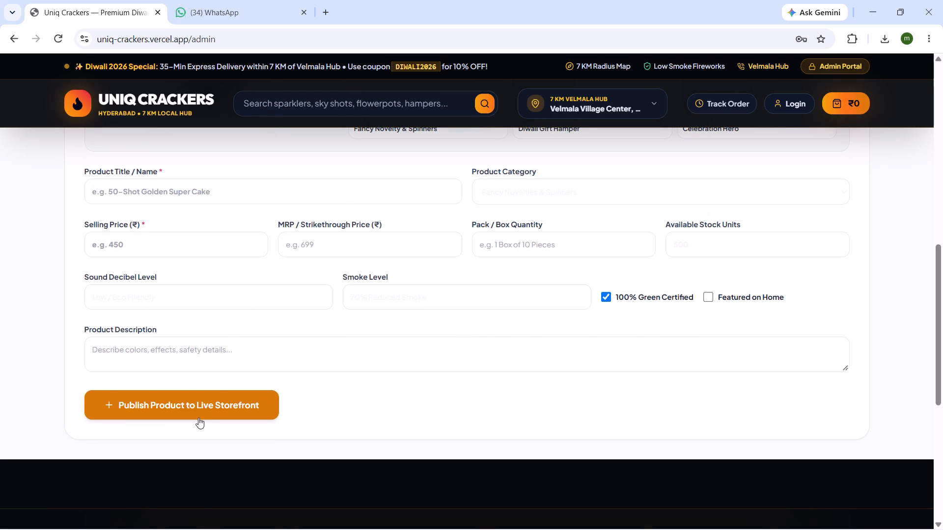
# Start a new fireworks product entry and upload the photo WhatsApp Image 2026-11-02 at 9.46.05 AM (1) from Downloads.
pyautogui.scroll(4, 289, 368)
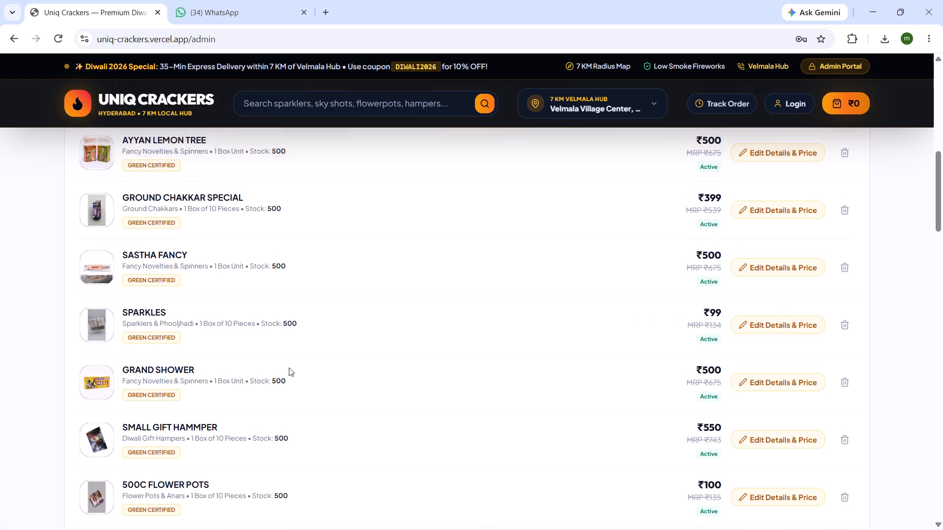
pyautogui.scroll(9, 289, 368)
pyautogui.scroll(-2, 289, 368)
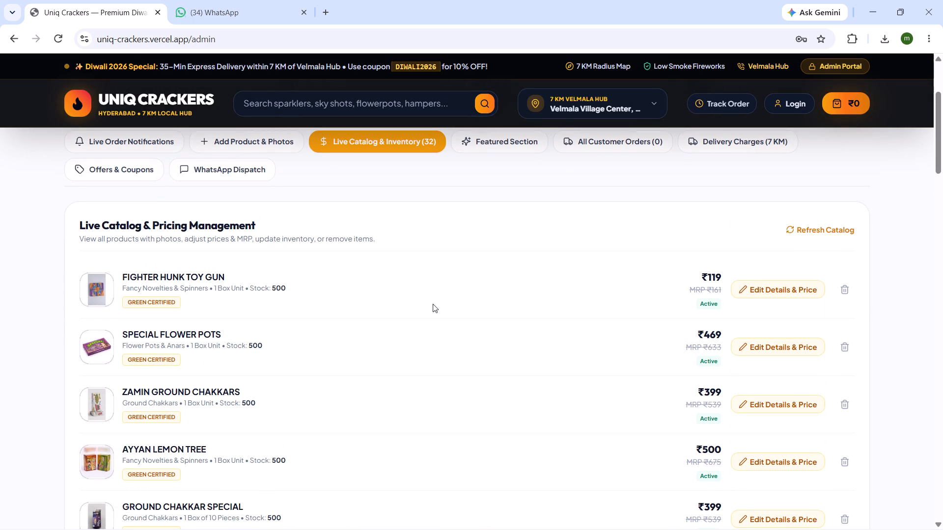
pyautogui.scroll(1, 433, 304)
pyautogui.click(208, 265)
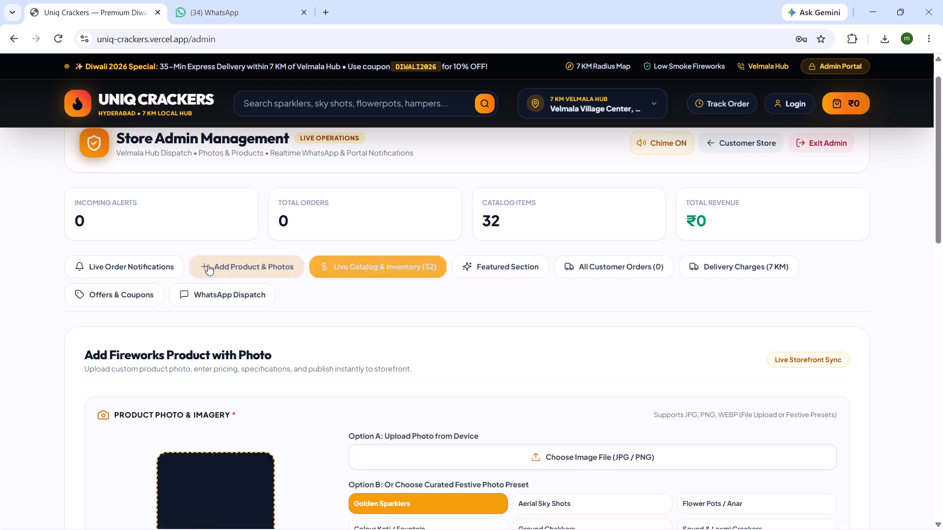
pyautogui.scroll(-1, 388, 369)
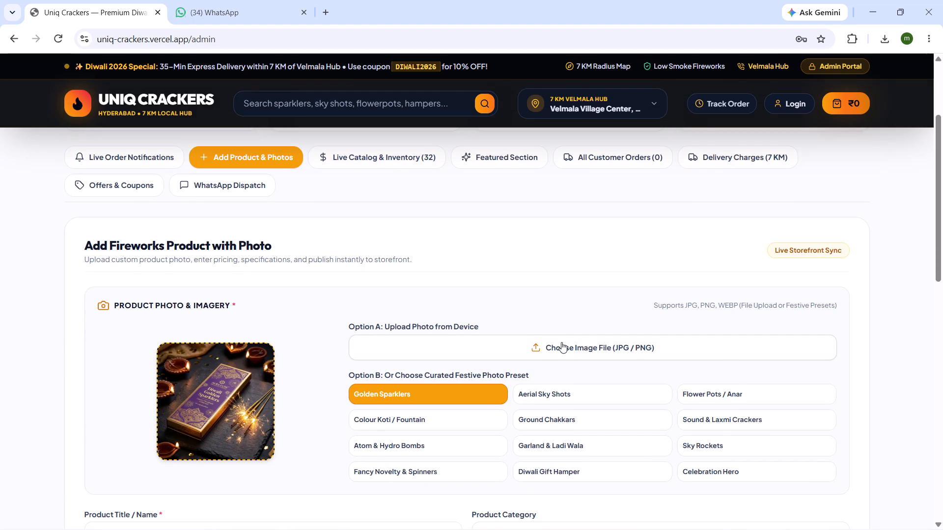
pyautogui.click(561, 343)
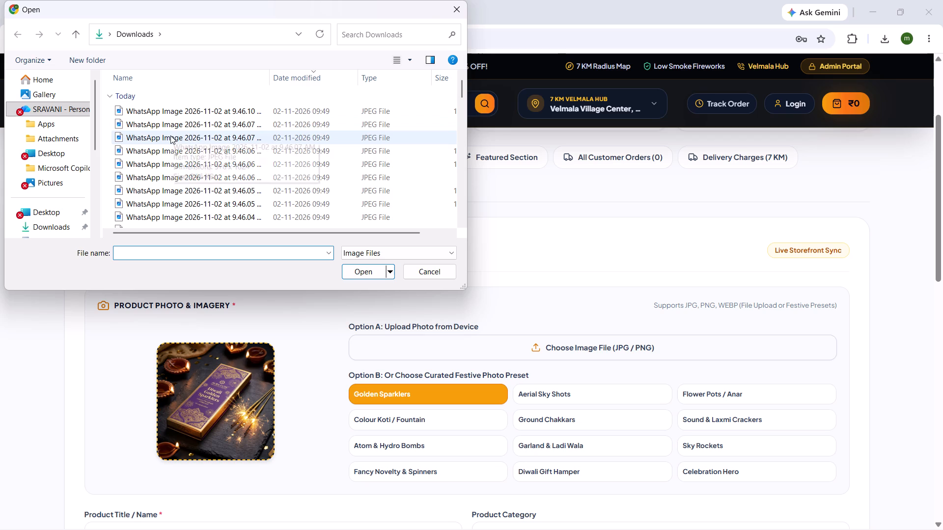
pyautogui.click(171, 188)
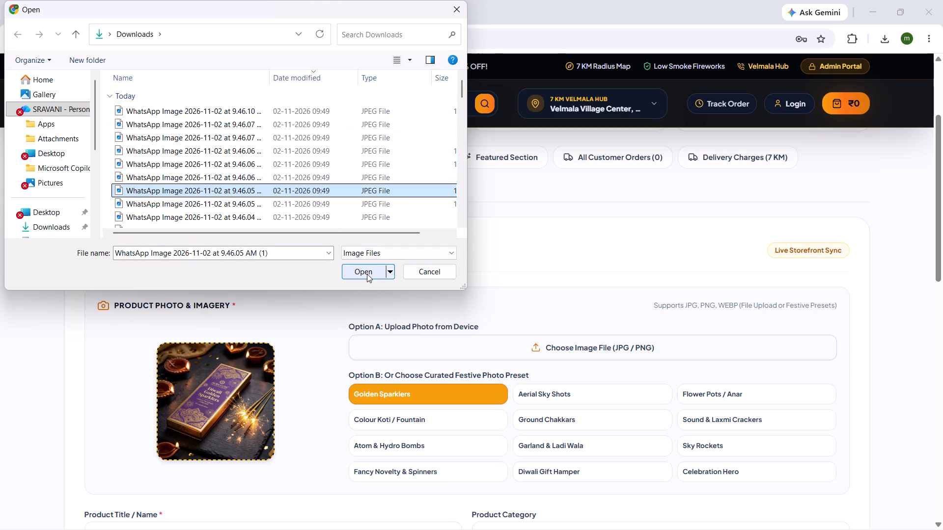
pyautogui.click(367, 274)
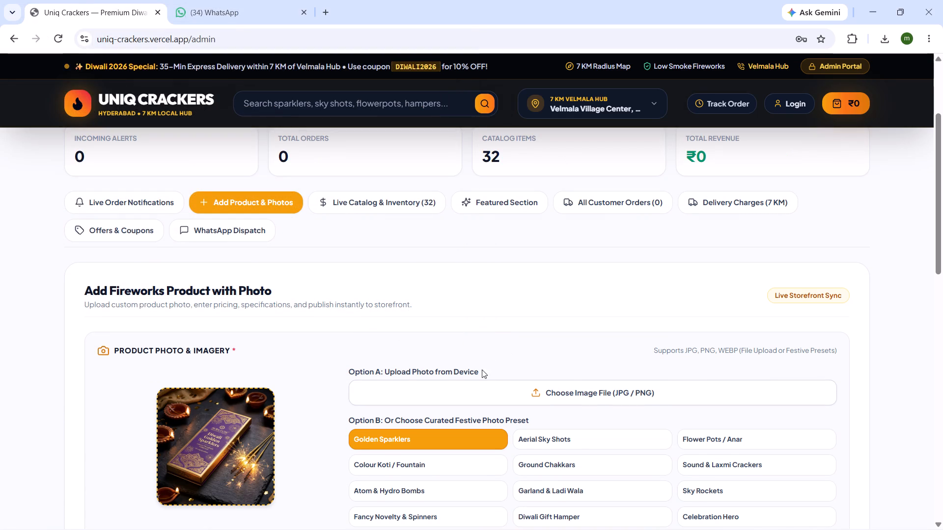
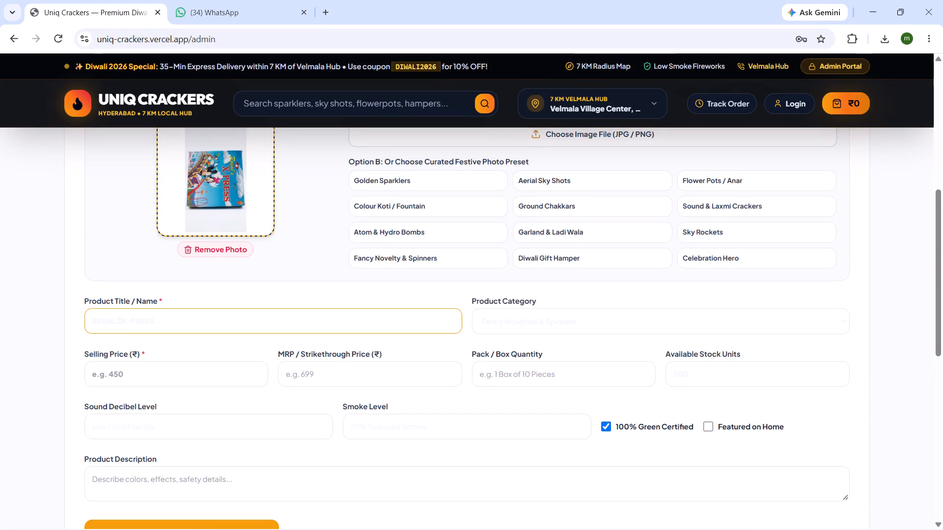
# Add a space in the X-PRESS product's title and set its selling price to ₹249.
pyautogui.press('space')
pyautogui.keyDown('ctrl'); pyautogui.click(188, 320); pyautogui.keyUp('ctrl')
pyautogui.keyDown('ctrl'); pyautogui.click(124, 375); pyautogui.keyUp('ctrl')
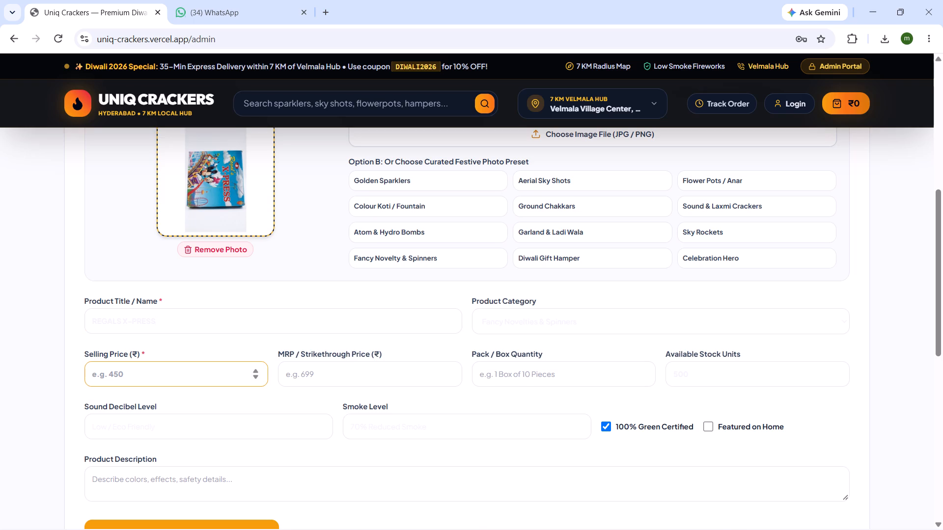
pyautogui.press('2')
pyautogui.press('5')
# Set the REGALS X-PRESS product's selling price to ₹249 and publish the product to the live storefront.
pyautogui.press('BackSpace')
pyautogui.write('49')
pyautogui.keyDown('ctrl'); pyautogui.scroll(-2, 285, 388); pyautogui.keyUp('ctrl')
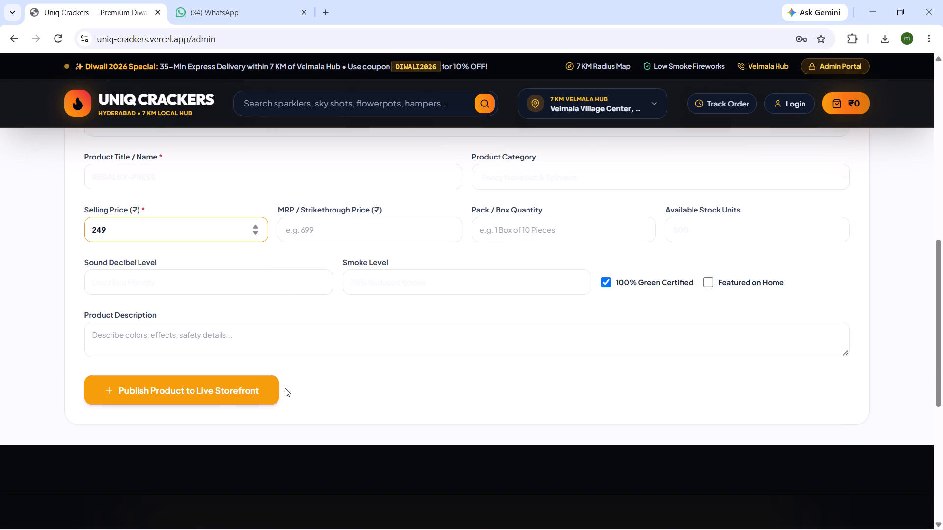
pyautogui.keyDown('ctrl'); pyautogui.click(207, 393); pyautogui.keyUp('ctrl')
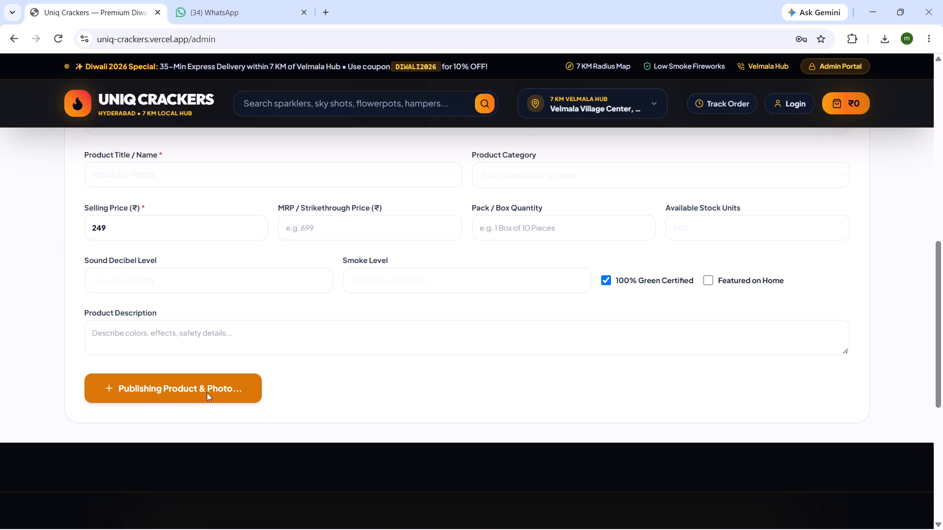
pyautogui.keyDown('ctrl'); pyautogui.scroll(3, 370, 319); pyautogui.keyUp('ctrl')
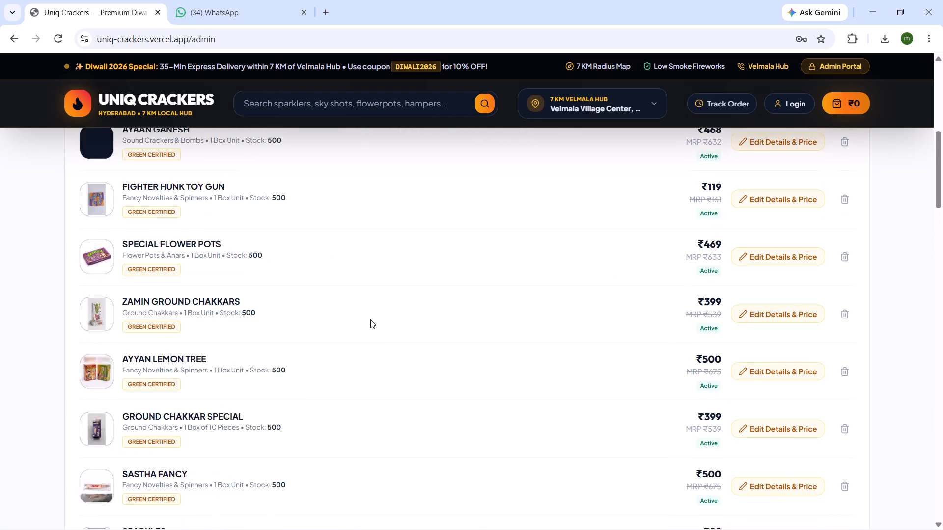
pyautogui.keyDown('ctrl'); pyautogui.scroll(6, 370, 319); pyautogui.keyUp('ctrl')
pyautogui.keyDown('ctrl'); pyautogui.scroll(-1, 285, 370); pyautogui.keyUp('ctrl')
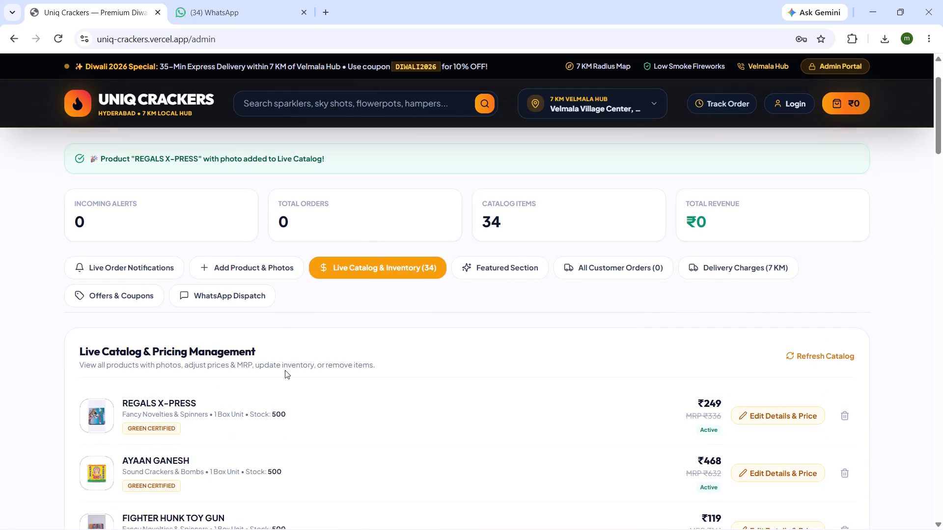
# Start another new fireworks product entry and open the image file chooser for uploading its photo from the device.
pyautogui.keyDown('ctrl'); pyautogui.scroll(-1, 285, 370); pyautogui.keyUp('ctrl')
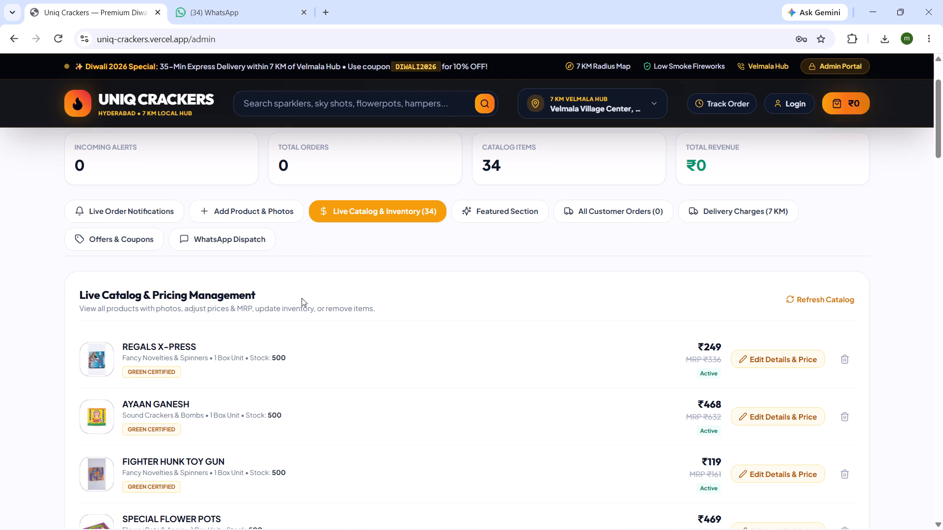
pyautogui.keyDown('ctrl'); pyautogui.scroll(1, 288, 226); pyautogui.keyUp('ctrl')
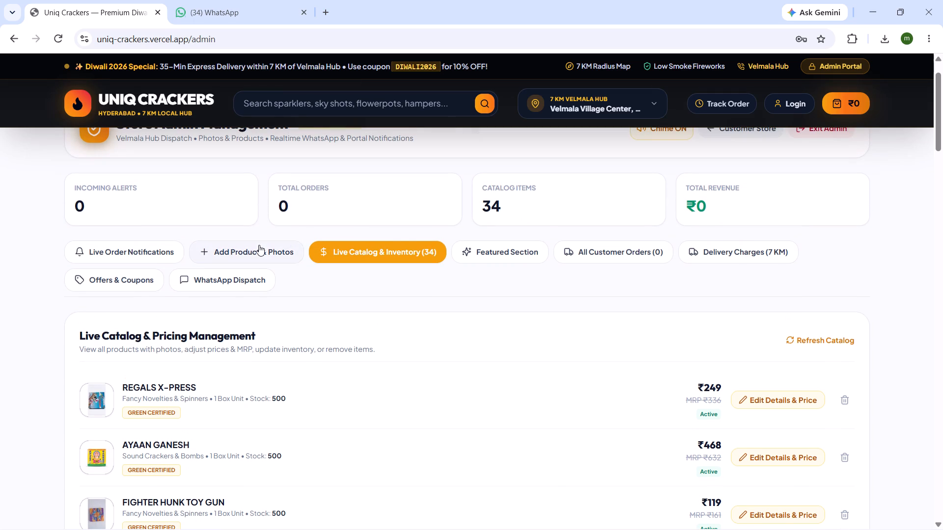
pyautogui.keyDown('ctrl'); pyautogui.click(259, 245); pyautogui.keyUp('ctrl')
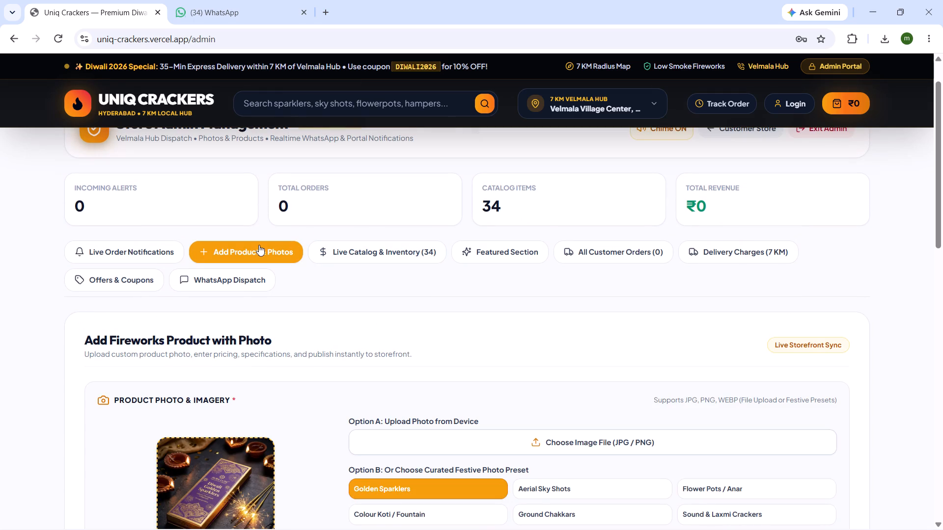
pyautogui.keyDown('ctrl'); pyautogui.scroll(-1, 270, 304); pyautogui.keyUp('ctrl')
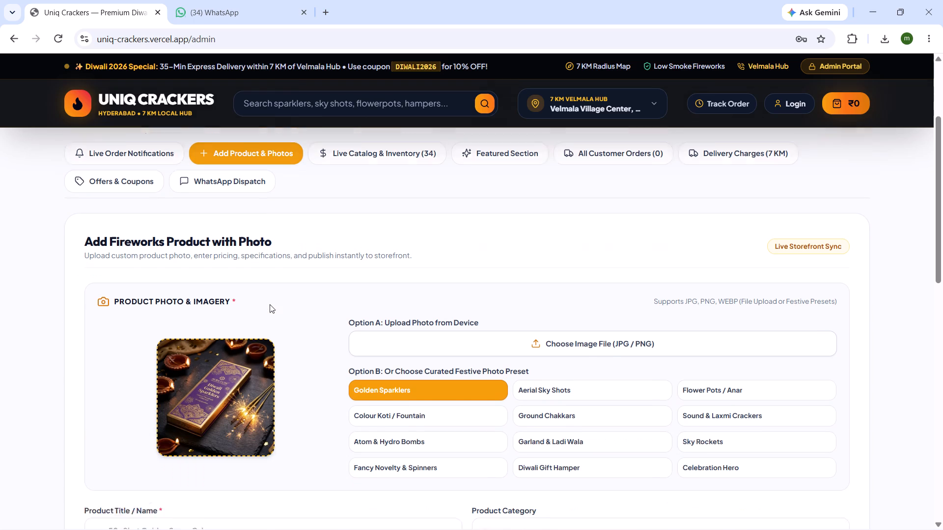
pyautogui.keyDown('ctrl'); pyautogui.click(507, 330); pyautogui.keyUp('ctrl')
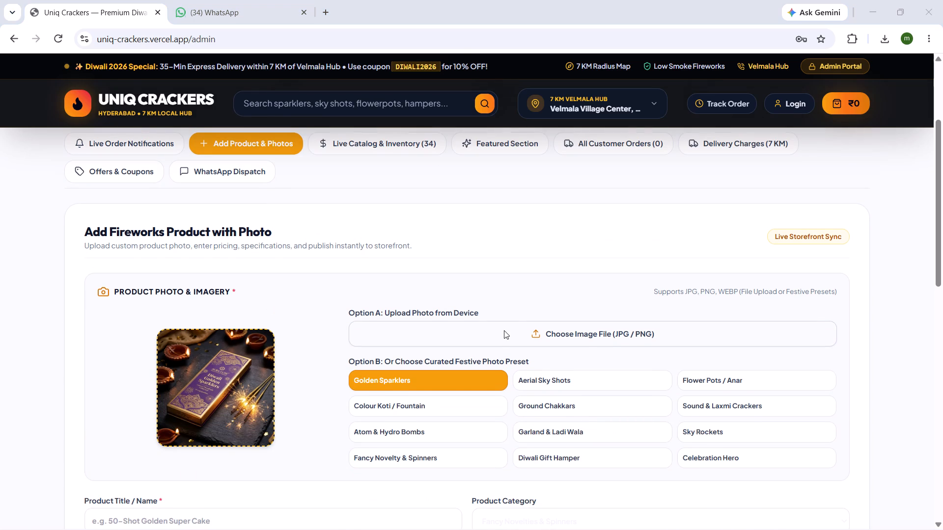
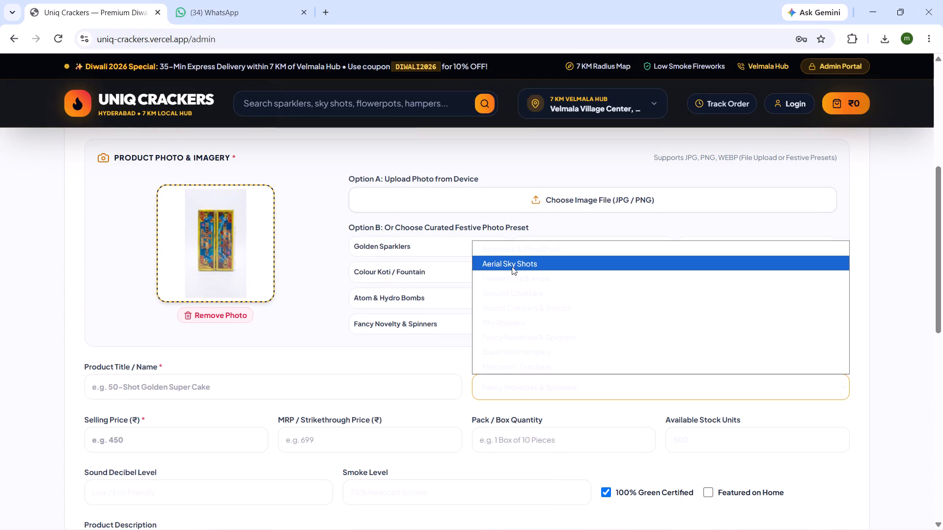
# Set the new, still untitled product's category to Sound Crackers & Bombs.
pyautogui.click(512, 308)
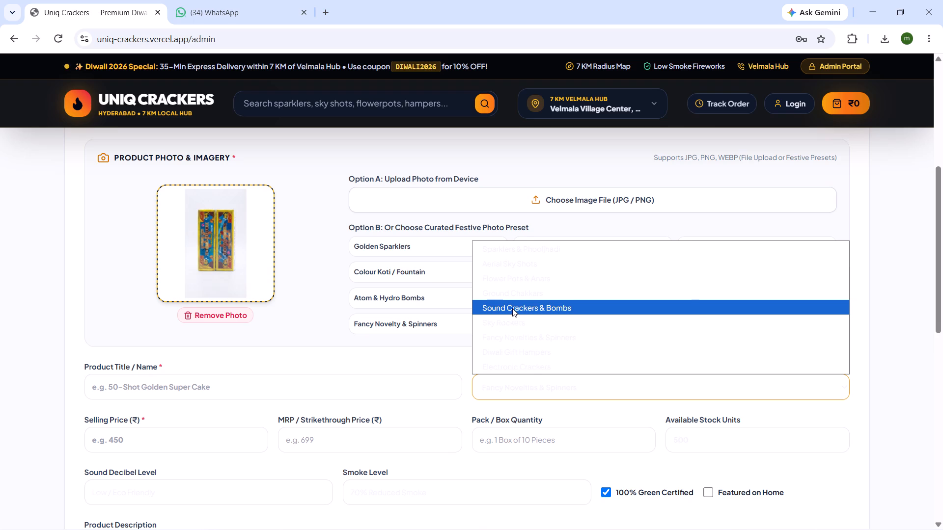
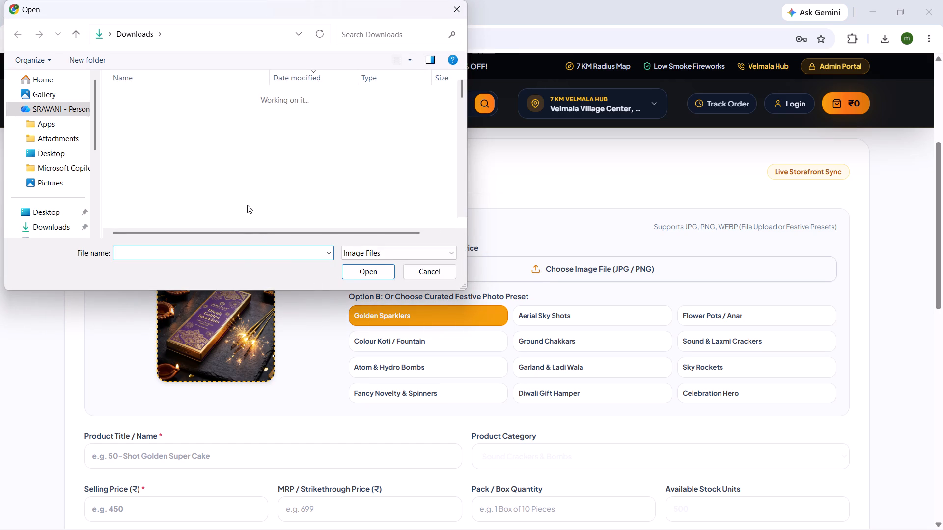
# Select the photo "WhatsApp Image 2026-11-02 at 9.46.04 AM" in Downloads as the new product's image.
pyautogui.click(247, 215)
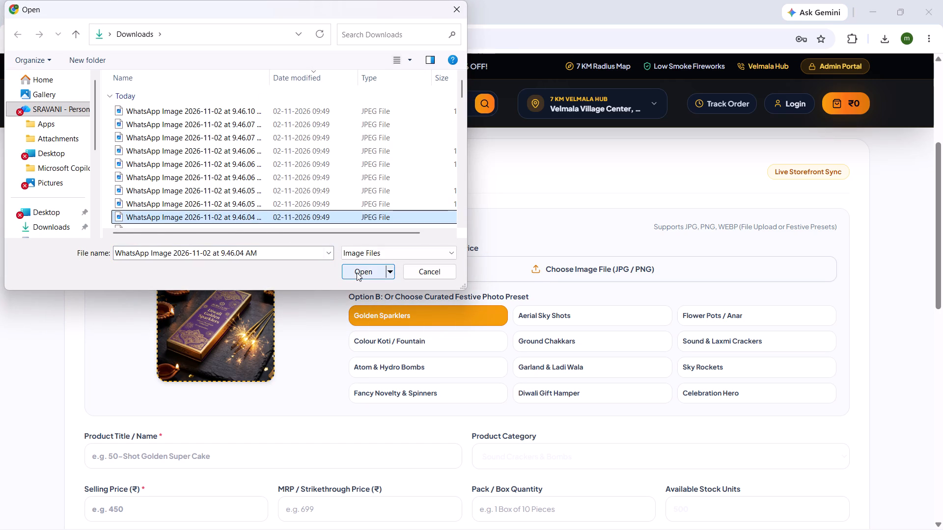
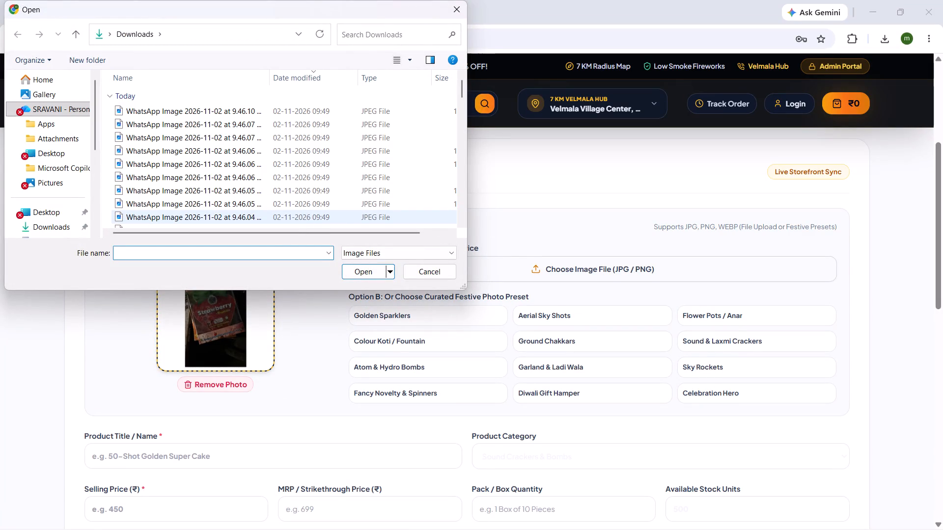
# Upload the WhatsApp image listed directly after the 9.46.04 AM one in Downloads as the product photo.
pyautogui.keyDown('ctrl'); pyautogui.click(277, 217); pyautogui.keyUp('ctrl')
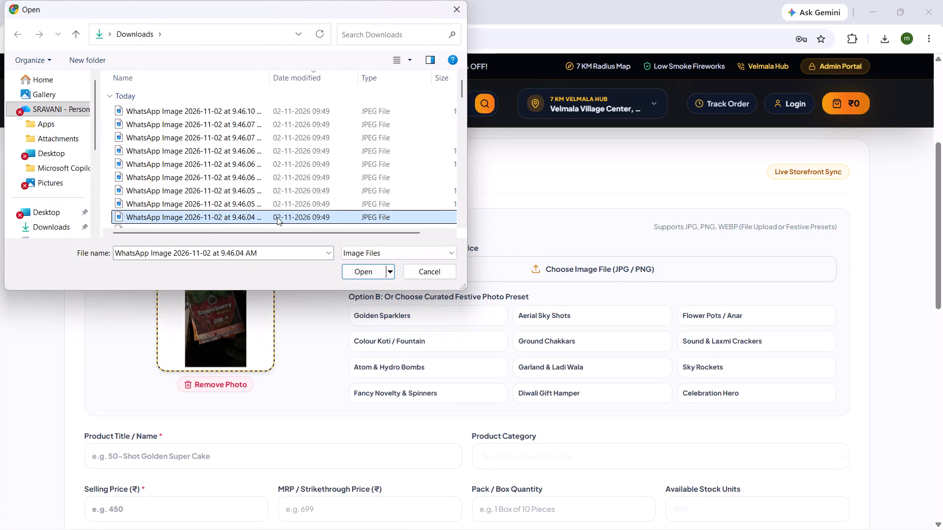
pyautogui.press('Down')
pyautogui.press('Return')
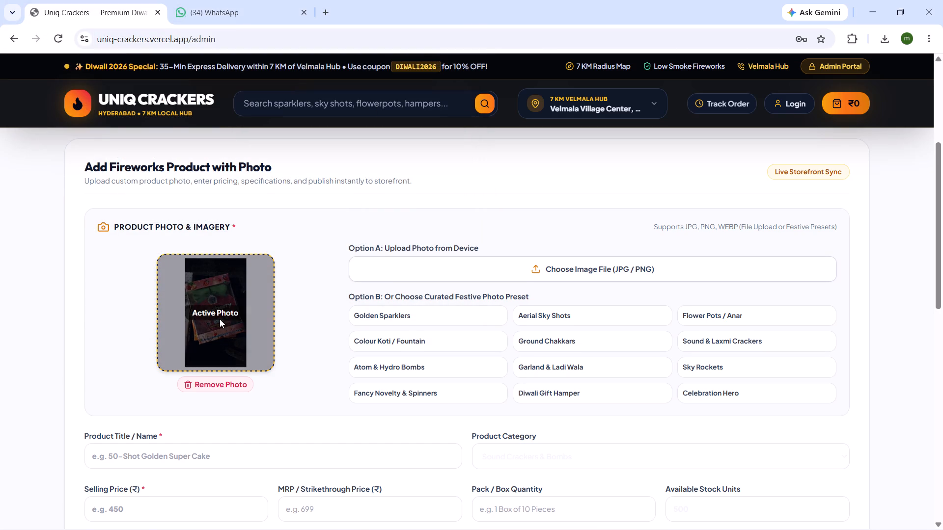
# Reopen the image file selection for the product's photo.
pyautogui.keyDown('ctrl'); pyautogui.scroll(-1, 220, 319); pyautogui.keyUp('ctrl')
pyautogui.keyDown('ctrl'); pyautogui.click(536, 218); pyautogui.keyUp('ctrl')
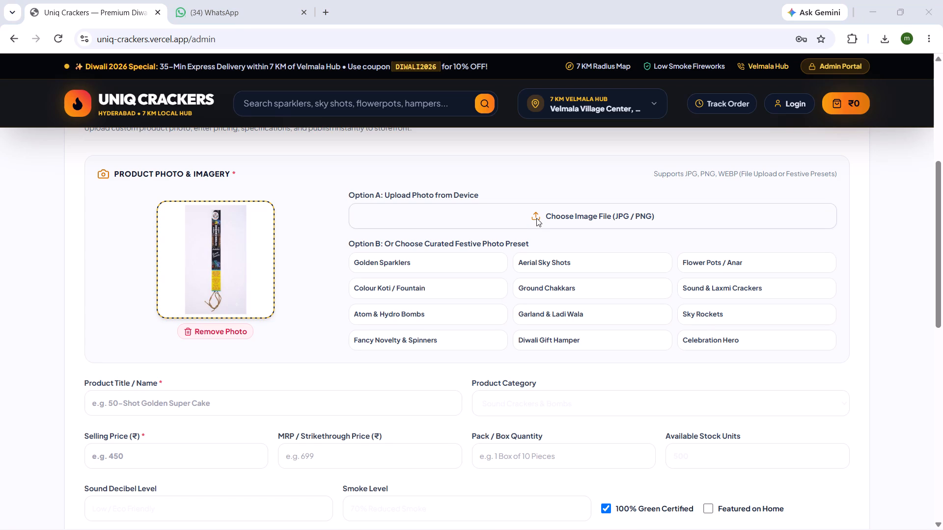
# Dismiss the image file picker, keeping the uploaded photo, and set the new product's category to Aerial Sky Shots.
pyautogui.keyDown('ctrl'); pyautogui.scroll(-1, 307, 327); pyautogui.keyUp('ctrl')
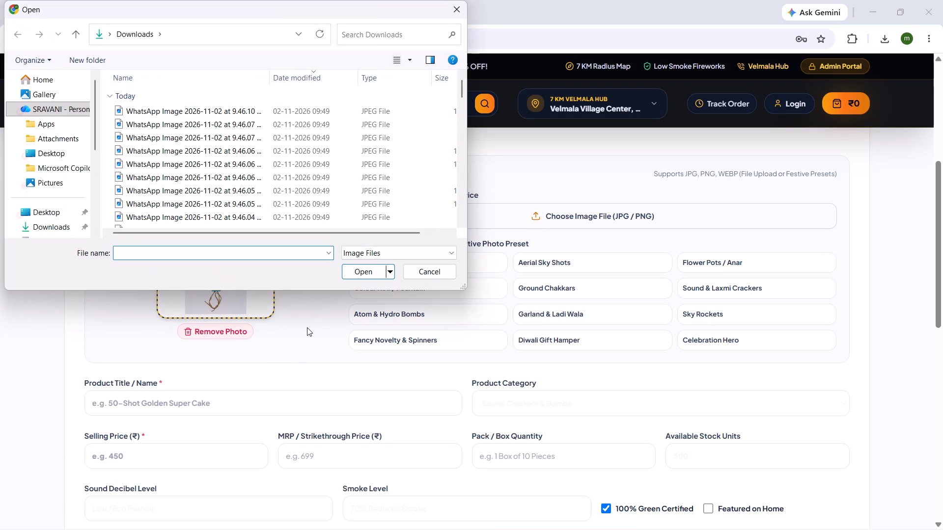
pyautogui.keyDown('ctrl'); pyautogui.click(428, 275); pyautogui.keyUp('ctrl')
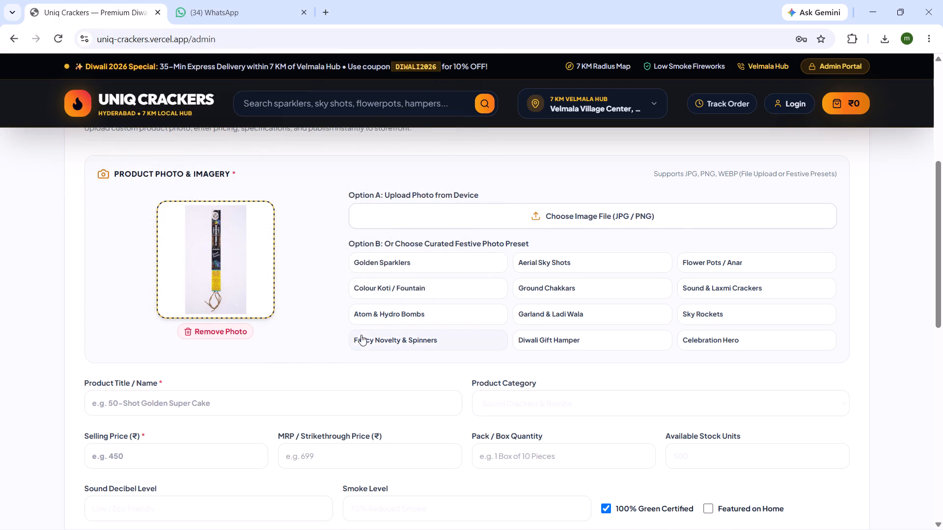
pyautogui.keyDown('ctrl'); pyautogui.scroll(-1, 361, 335); pyautogui.keyUp('ctrl')
pyautogui.keyDown('ctrl'); pyautogui.click(542, 307); pyautogui.keyUp('ctrl')
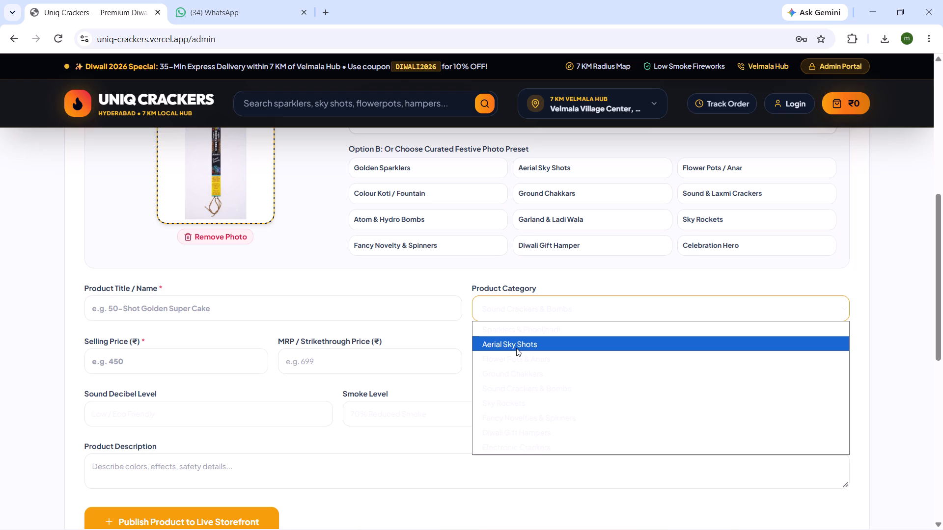
pyautogui.keyDown('ctrl'); pyautogui.click(516, 347); pyautogui.keyUp('ctrl')
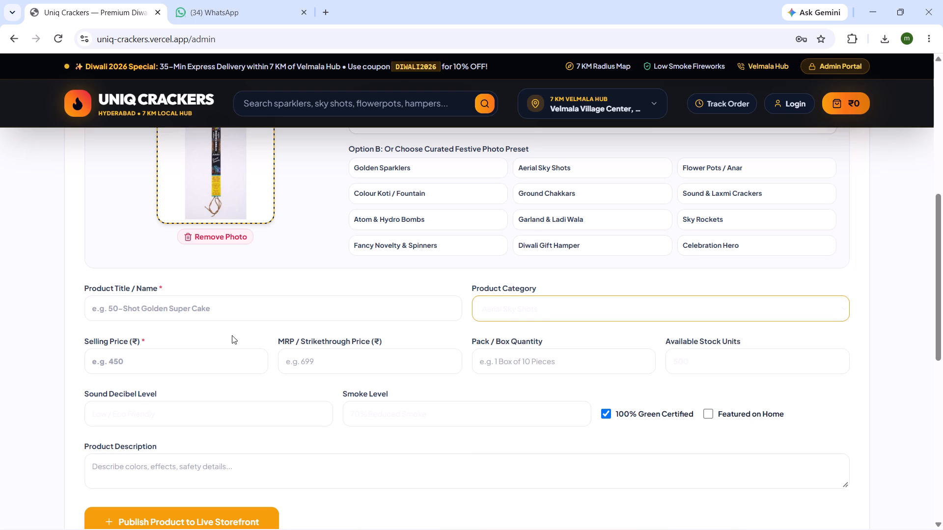
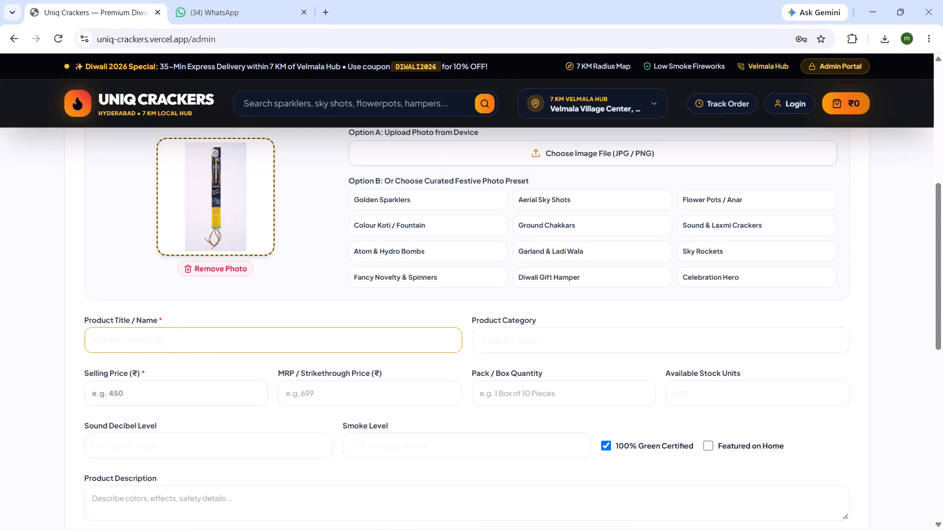
# Continue the new product's title after ROMAN CANDLE with the letters SJH.
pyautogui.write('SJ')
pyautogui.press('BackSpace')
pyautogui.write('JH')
# Correct the ending of the new product's title so it reads "ROMAN CANDLE 18 SHOTS".
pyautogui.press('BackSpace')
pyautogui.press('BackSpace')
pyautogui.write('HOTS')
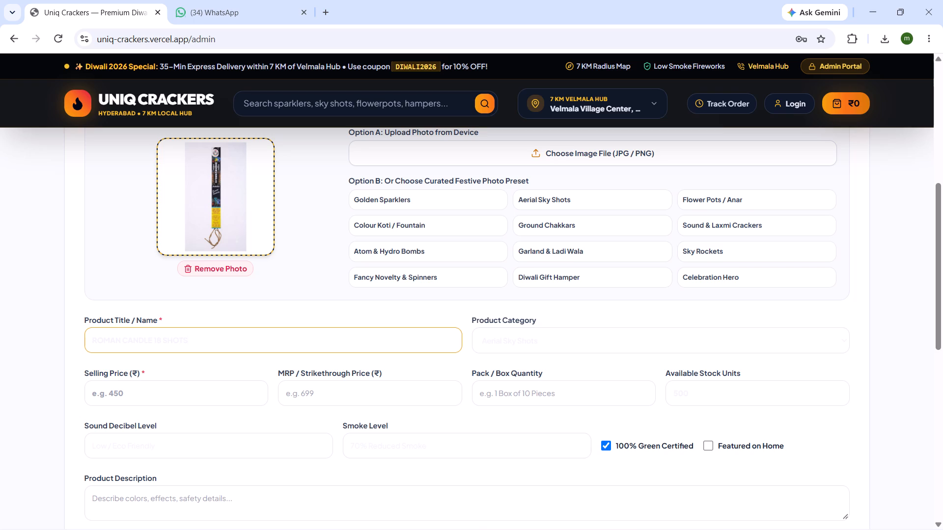
# Set the Roman candle product's selling price to ₹399 and publish it to the storefront.
pyautogui.keyDown('ctrl'); pyautogui.click(144, 391); pyautogui.keyUp('ctrl')
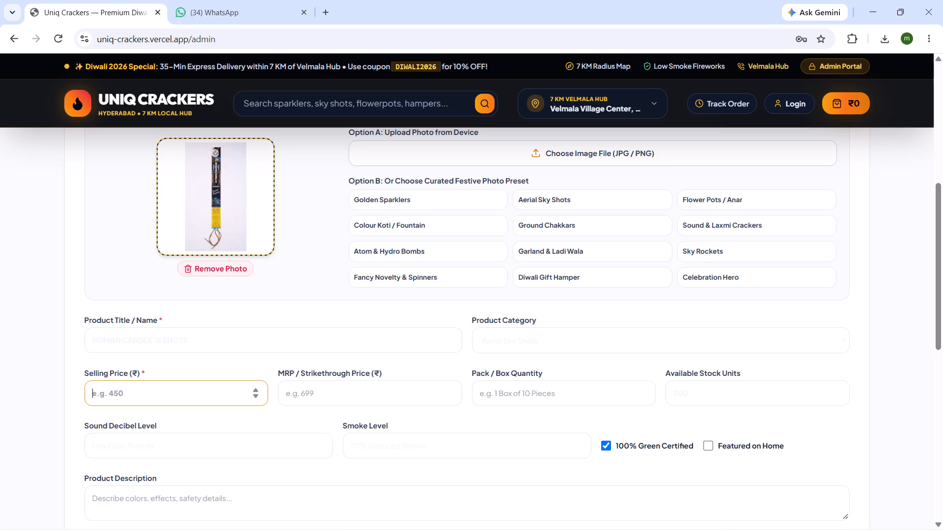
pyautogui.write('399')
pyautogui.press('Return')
# Start another new product and upload the Downloads photo two files below "WhatsApp Image 2026-11-02 at 9.46.04 AM".
pyautogui.keyDown('ctrl'); pyautogui.scroll(-2, 150, 402); pyautogui.keyUp('ctrl')
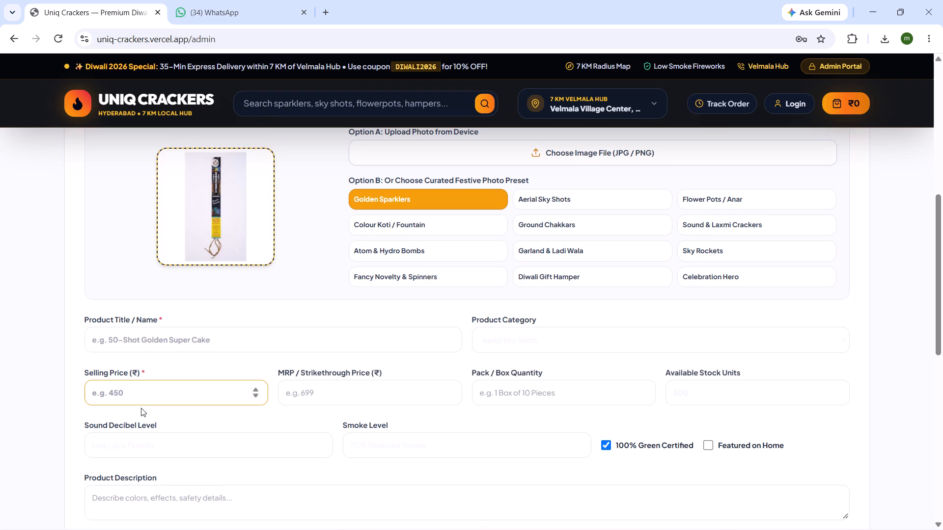
pyautogui.keyDown('ctrl'); pyautogui.scroll(-1, 172, 418); pyautogui.keyUp('ctrl')
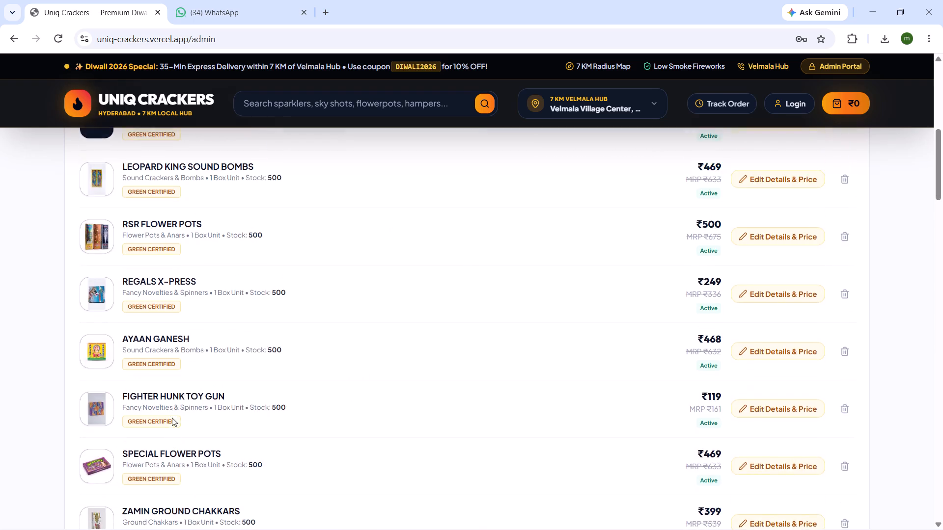
pyautogui.keyDown('ctrl'); pyautogui.scroll(-1, 172, 418); pyautogui.keyUp('ctrl')
pyautogui.keyDown('ctrl'); pyautogui.scroll(6, 172, 418); pyautogui.keyUp('ctrl')
pyautogui.keyDown('ctrl'); pyautogui.scroll(-2, 172, 418); pyautogui.keyUp('ctrl')
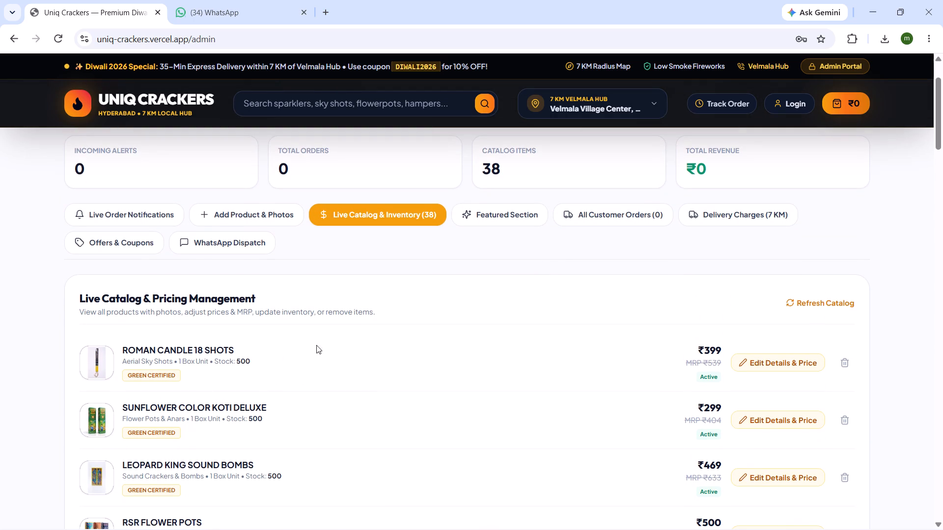
pyautogui.keyDown('ctrl'); pyautogui.scroll(3, 351, 299); pyautogui.keyUp('ctrl')
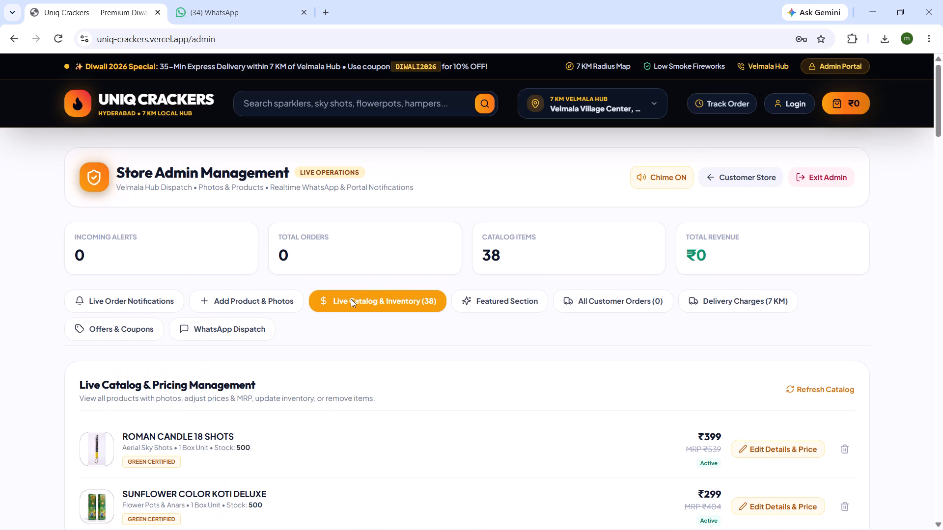
pyautogui.keyDown('ctrl'); pyautogui.scroll(1, 351, 299); pyautogui.keyUp('ctrl')
pyautogui.keyDown('ctrl'); pyautogui.click(260, 301); pyautogui.keyUp('ctrl')
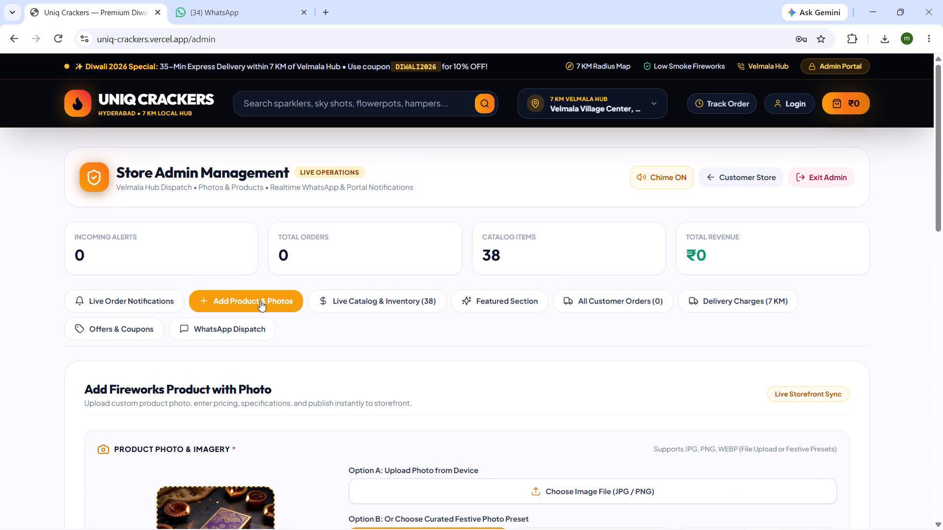
pyautogui.keyDown('ctrl'); pyautogui.scroll(-2, 289, 334); pyautogui.keyUp('ctrl')
pyautogui.keyDown('ctrl'); pyautogui.click(528, 333); pyautogui.keyUp('ctrl')
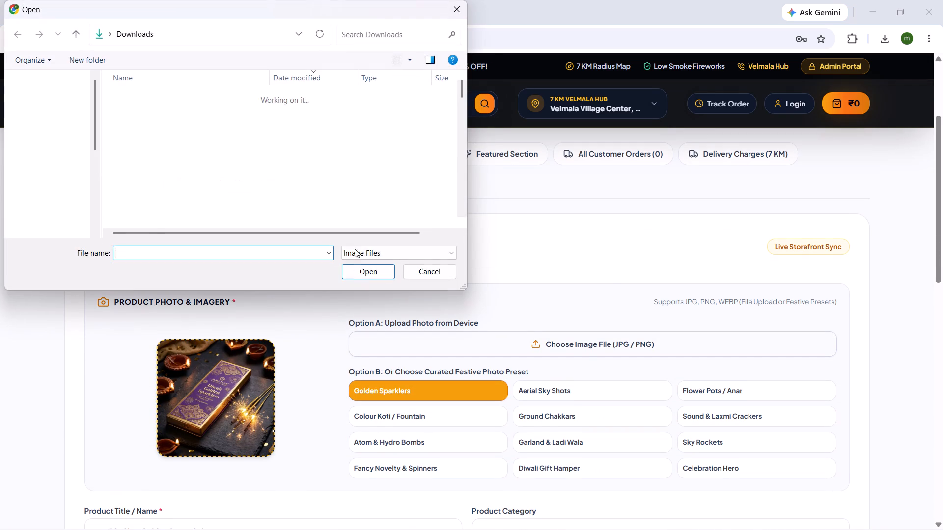
pyautogui.keyDown('ctrl'); pyautogui.click(262, 212); pyautogui.keyUp('ctrl')
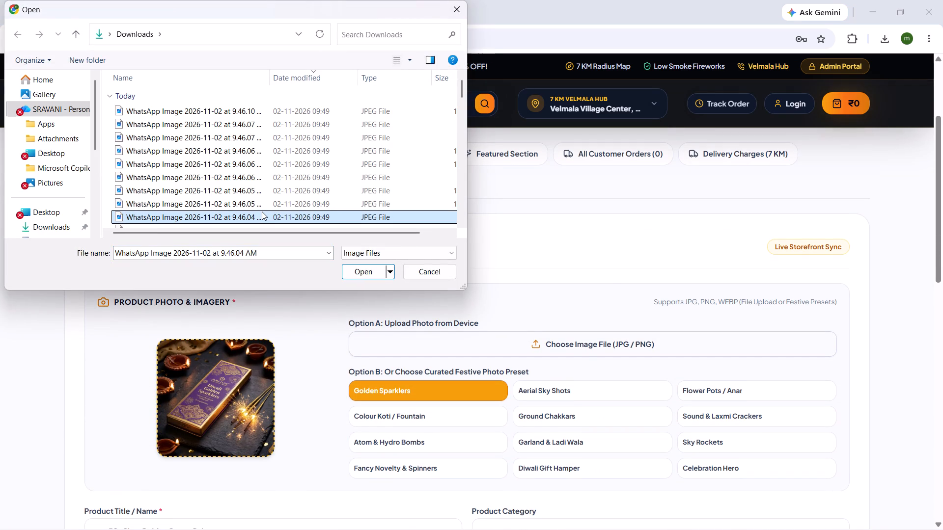
pyautogui.press('Down')
pyautogui.press('Down')
pyautogui.press('Return')
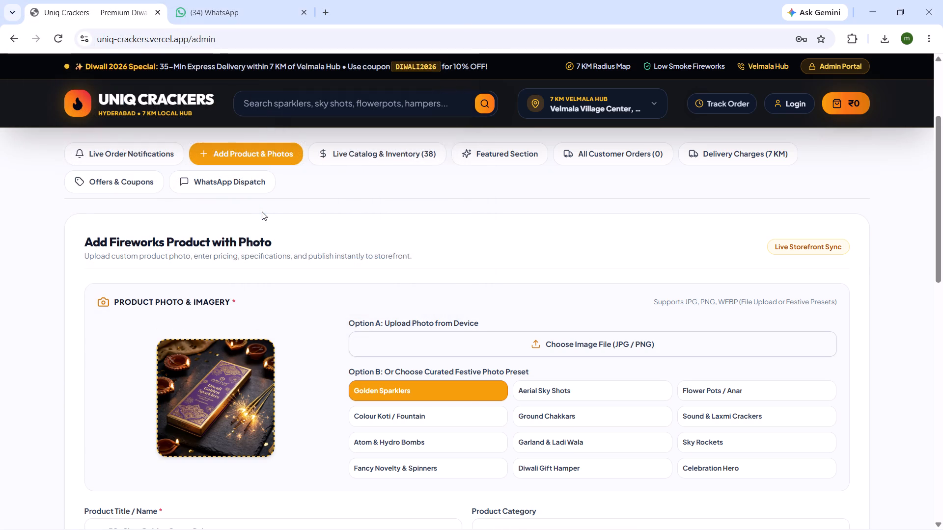
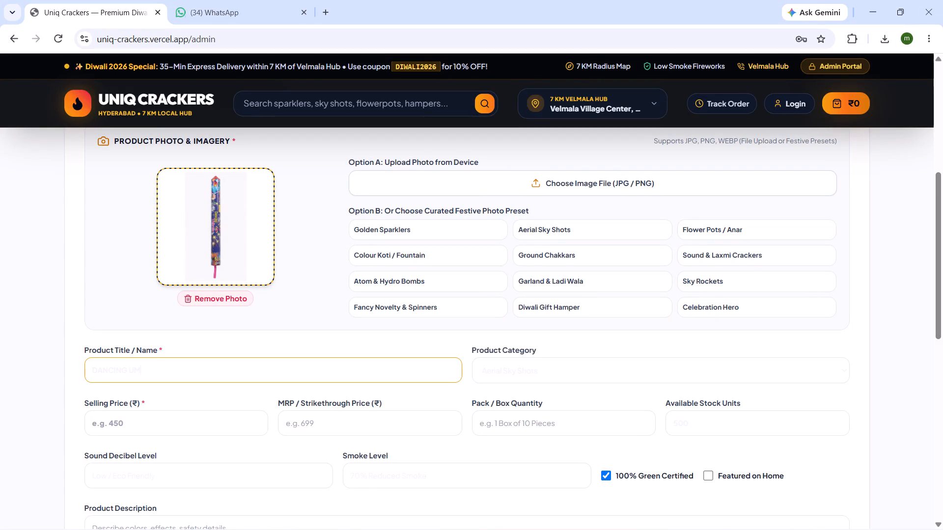
# Complete the new product's title so it reads DANCING UMBRELLA SHOT.
pyautogui.write('BRE;LL')
pyautogui.press('BackSpace')
pyautogui.press('BackSpace')
pyautogui.press('BackSpace')
pyautogui.write('LLA SJ')
pyautogui.press('BackSpace')
pyautogui.write('HOT')
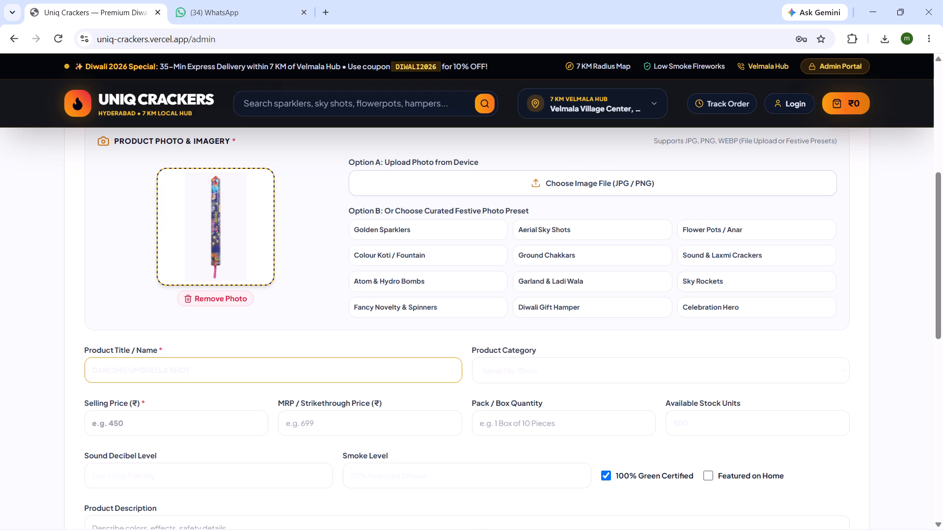
# Set the new product's selling price to ₹349.
pyautogui.click(105, 428)
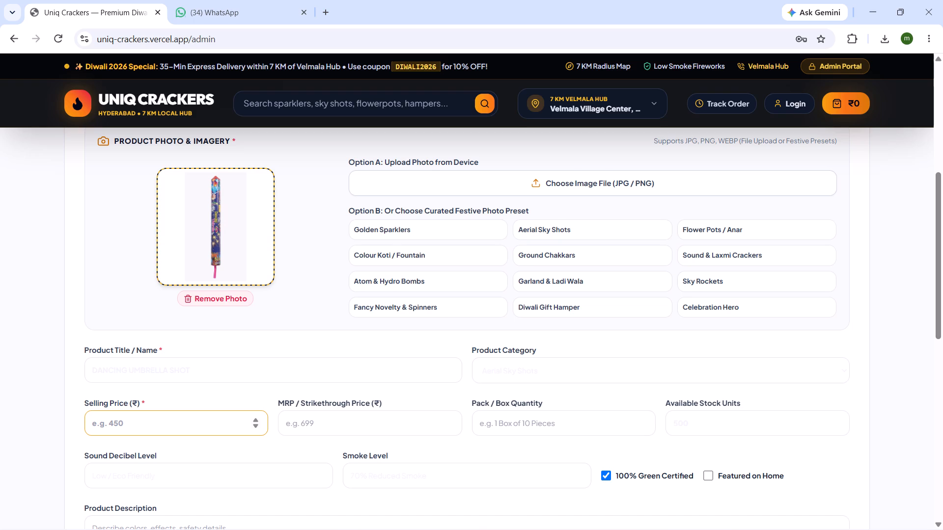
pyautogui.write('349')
# Publish the new DANCING UMBRELLA SHOT product to the storefront catalog.
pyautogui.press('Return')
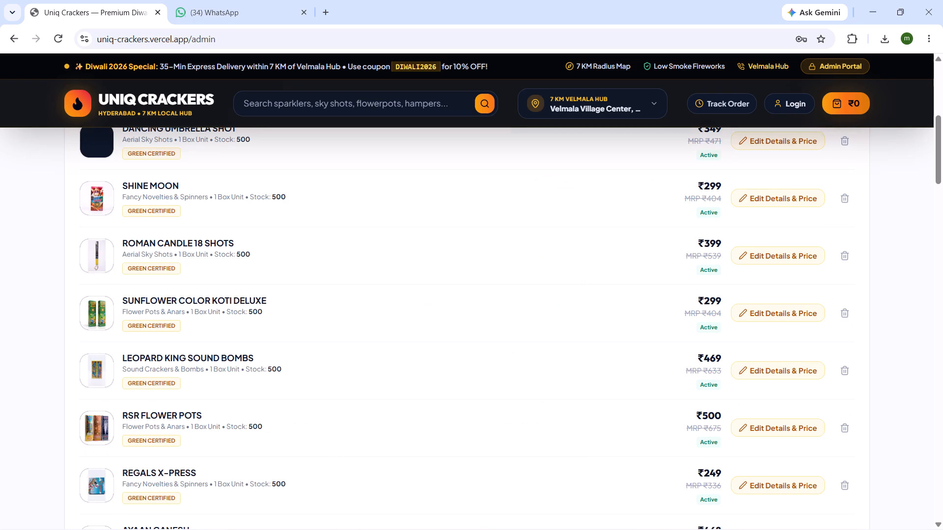
# Start another new product and upload the photo WhatsApp Image 2026-11-02 at 9.46.02 AM from Downloads.
pyautogui.scroll(1, 0, 276)
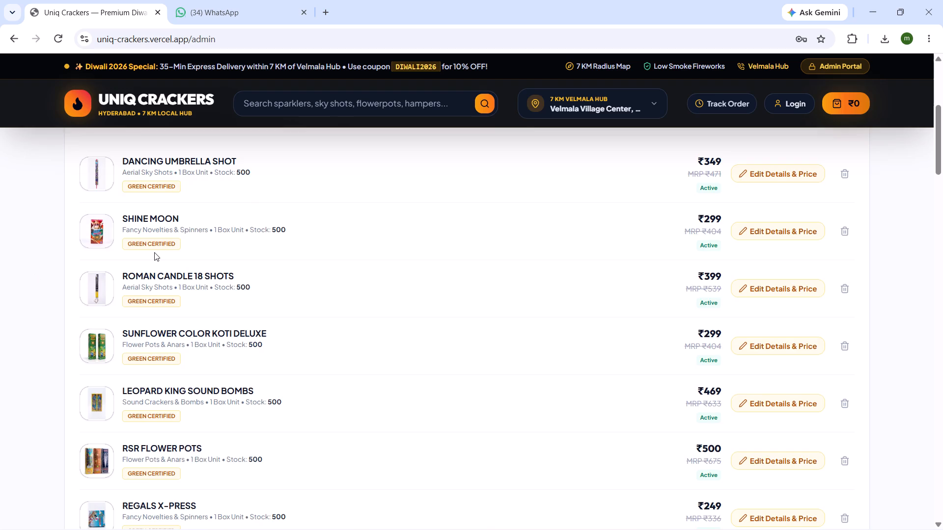
pyautogui.scroll(3, 154, 252)
pyautogui.scroll(-2, 154, 252)
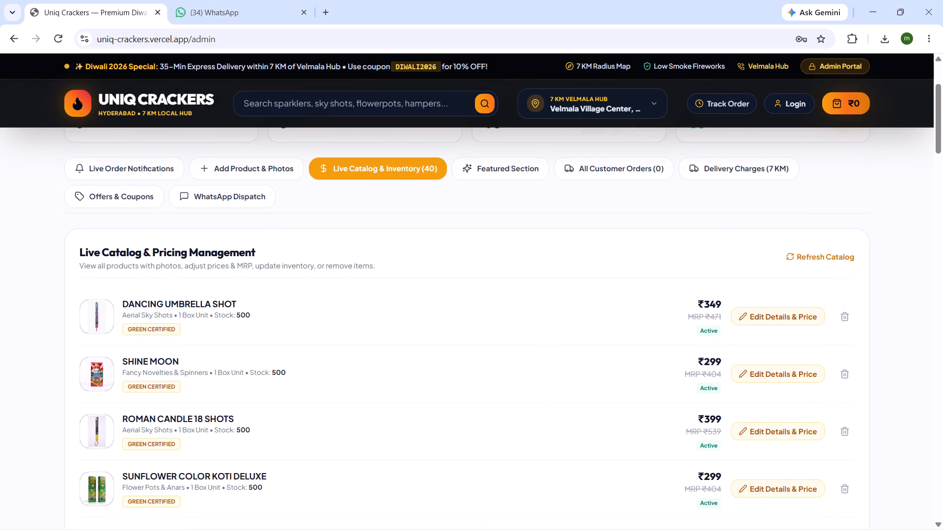
pyautogui.click(243, 174)
pyautogui.scroll(1, 243, 174)
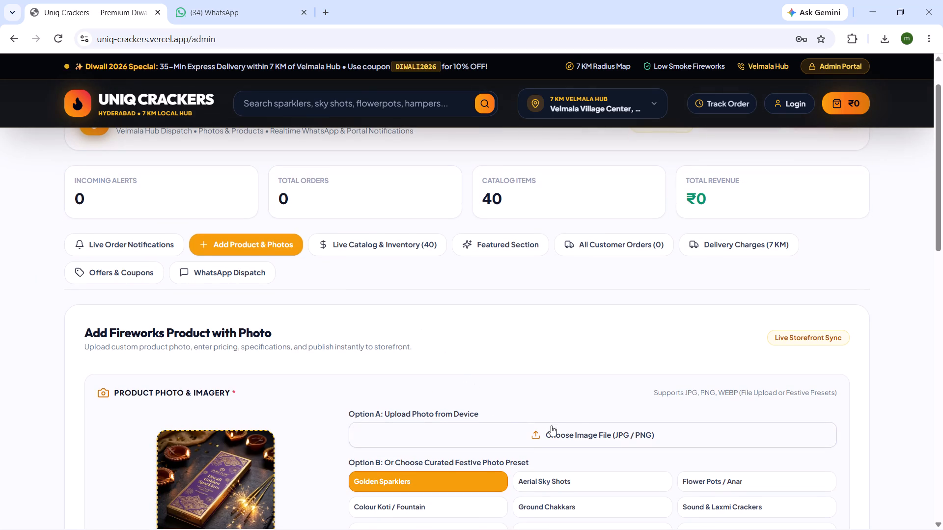
pyautogui.click(549, 433)
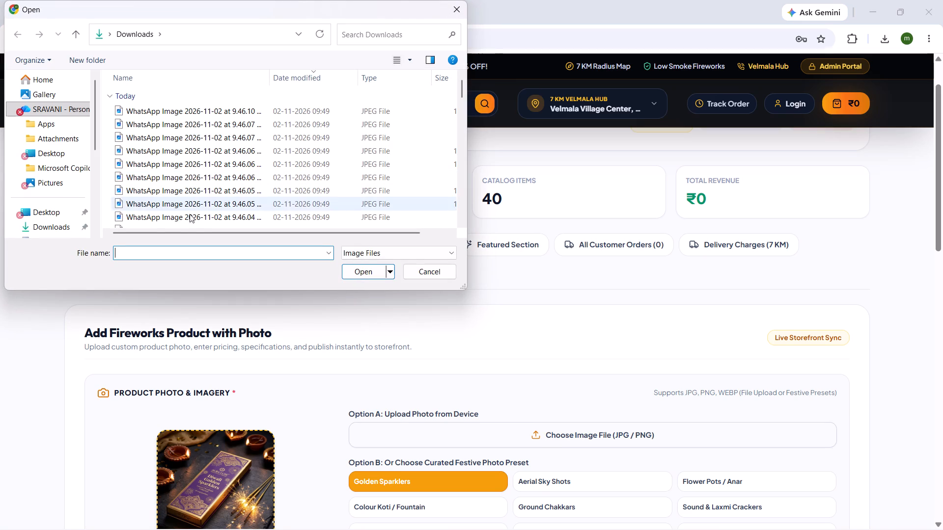
pyautogui.click(191, 222)
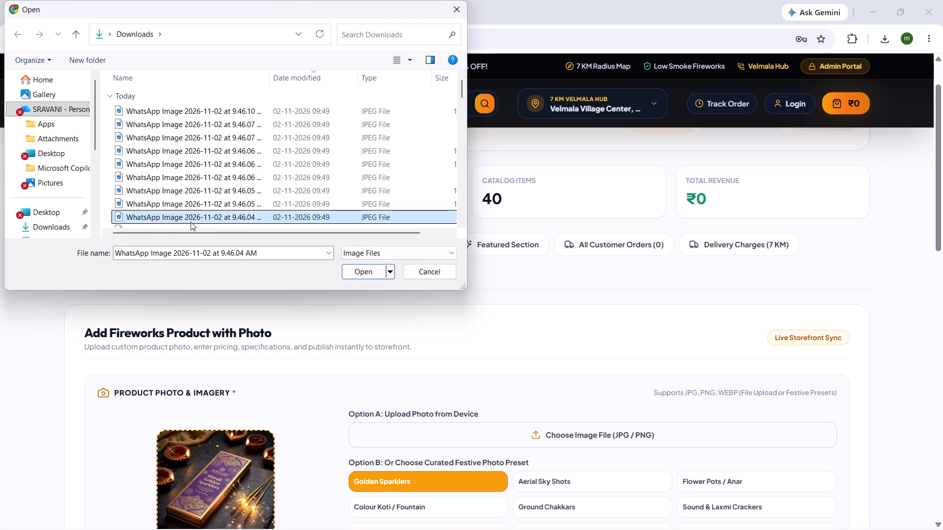
pyautogui.press('Down')
pyautogui.press('Down')
pyautogui.press('Down')
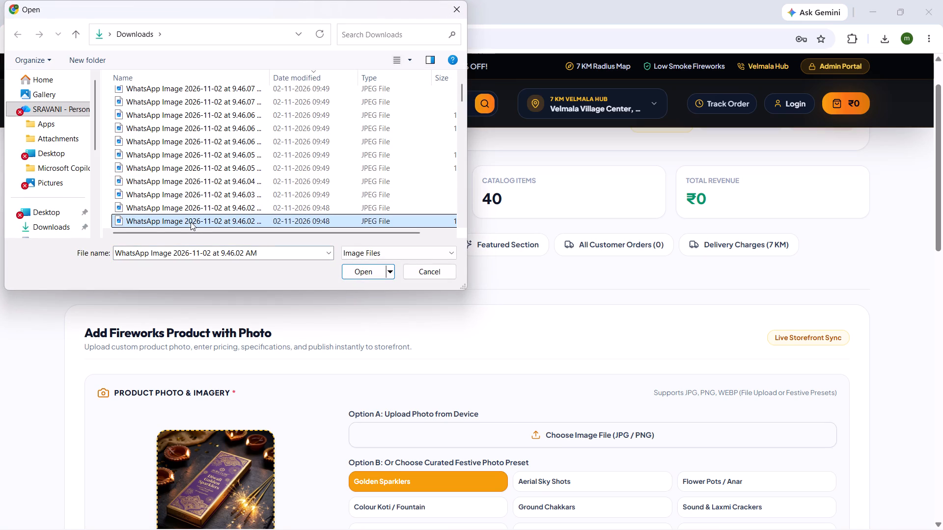
pyautogui.press('Return')
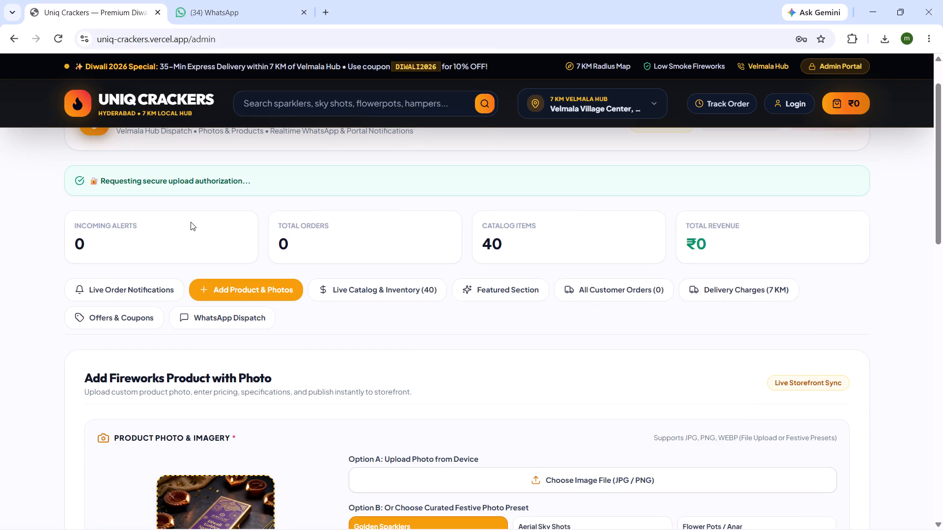
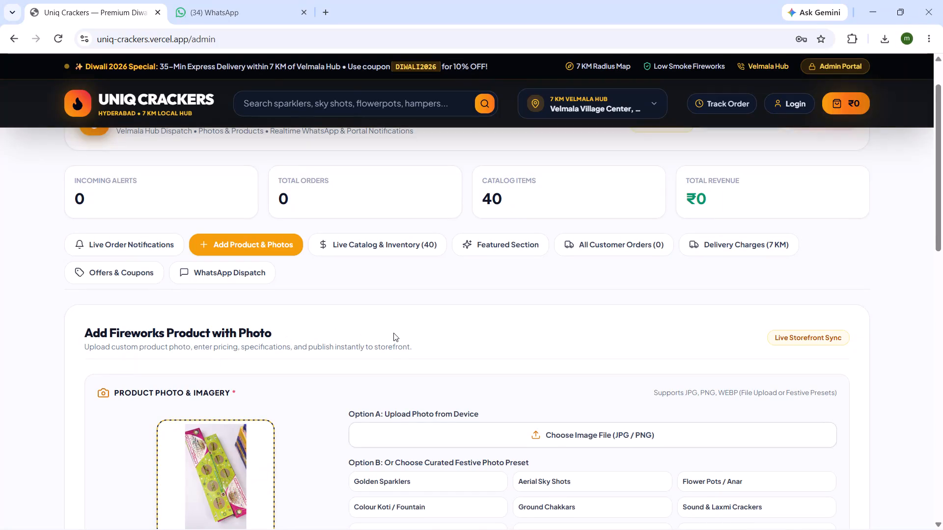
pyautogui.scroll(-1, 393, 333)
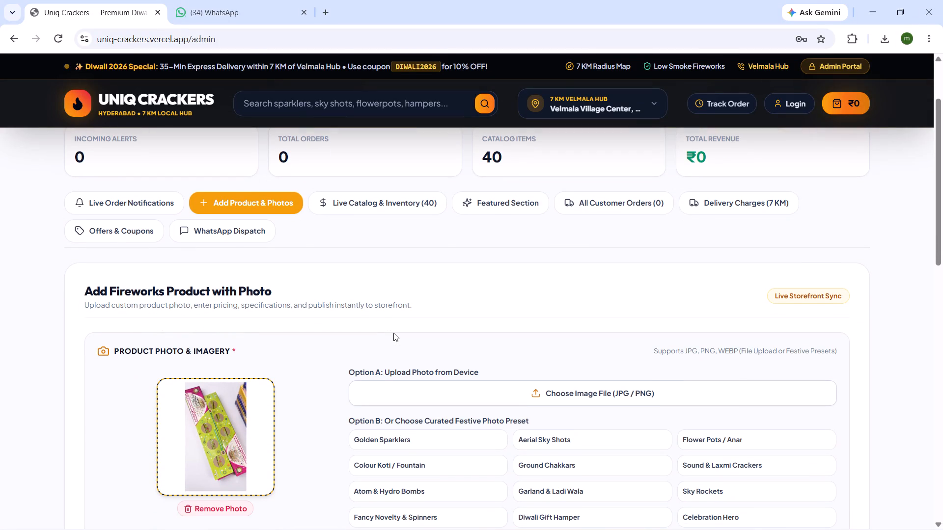
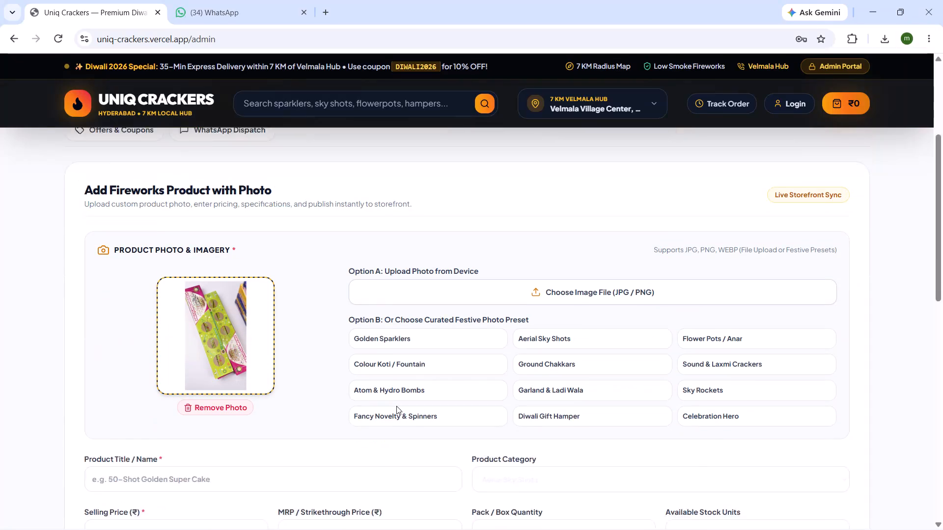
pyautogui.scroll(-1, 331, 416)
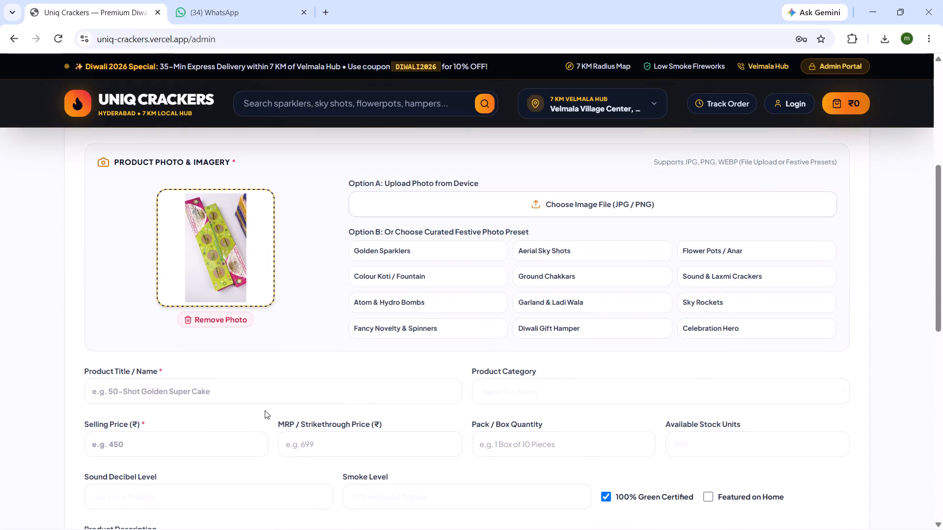
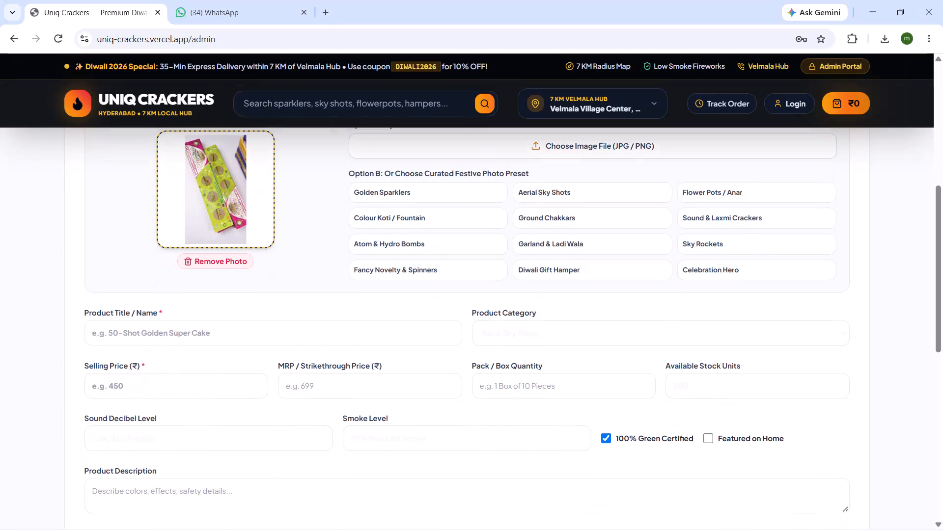
# Open the Product Category options for the new product whose photo is uploaded.
pyautogui.click(561, 339)
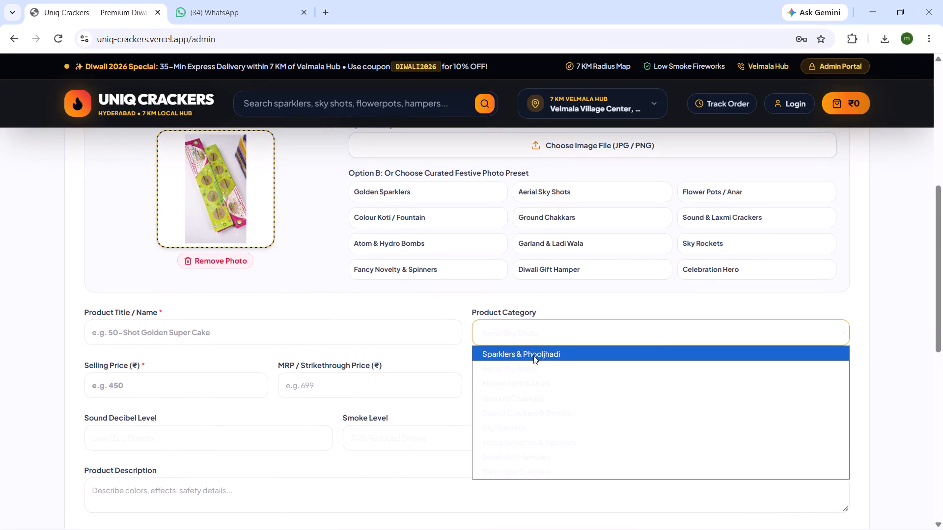
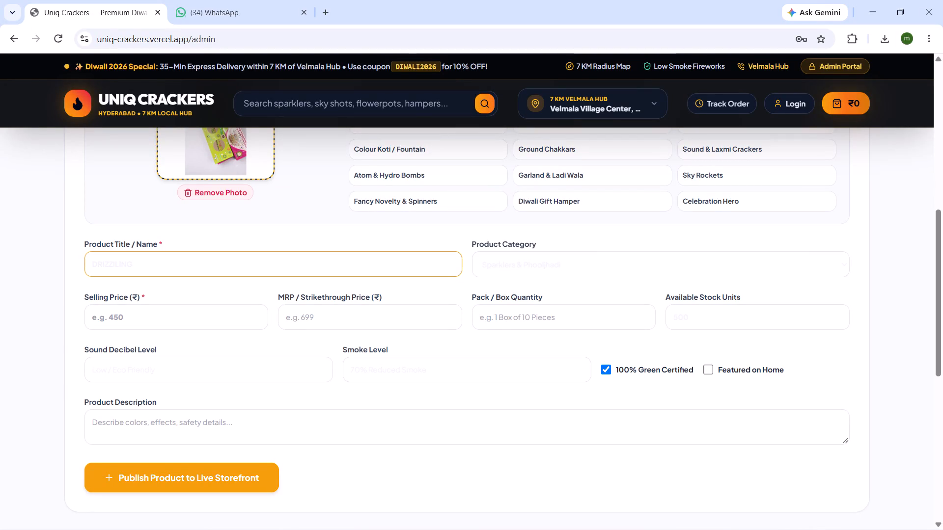
# Complete the product title as DRIZZILING WHEELS, set its selling price to ₹249 and publish it to the storefront.
pyautogui.write('WHEELS')
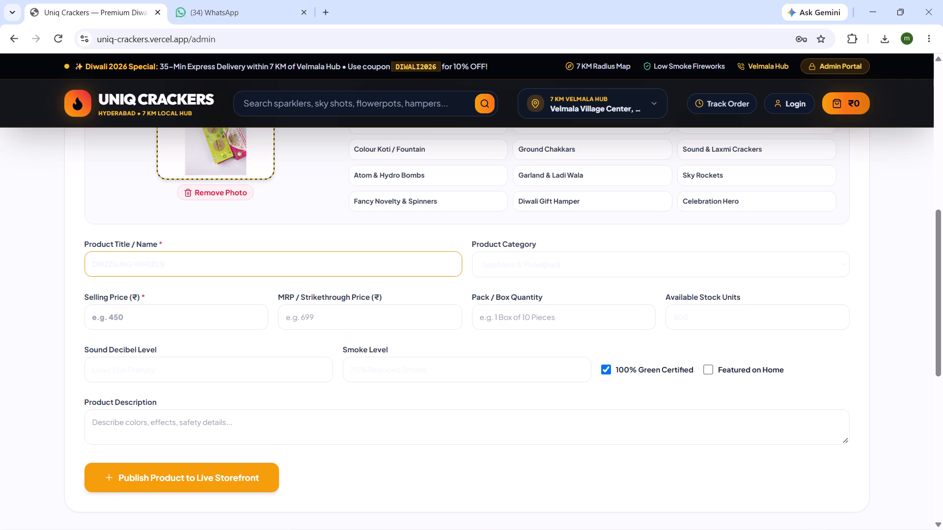
pyautogui.press('Return')
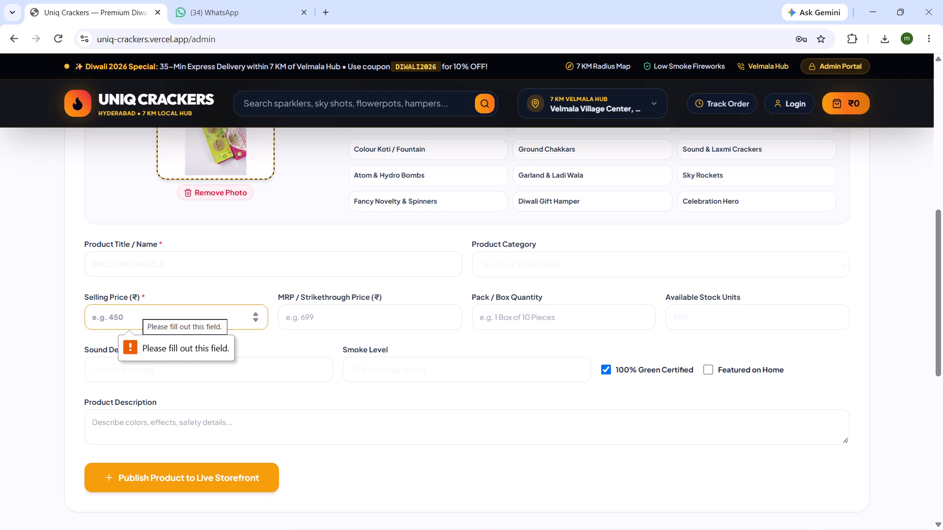
pyautogui.press('2')
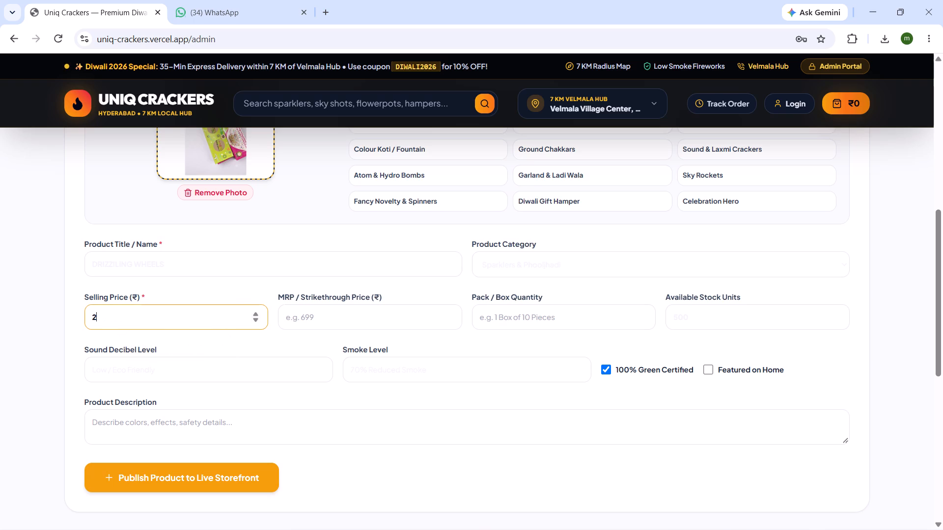
pyautogui.write('49')
pyautogui.press('Return')
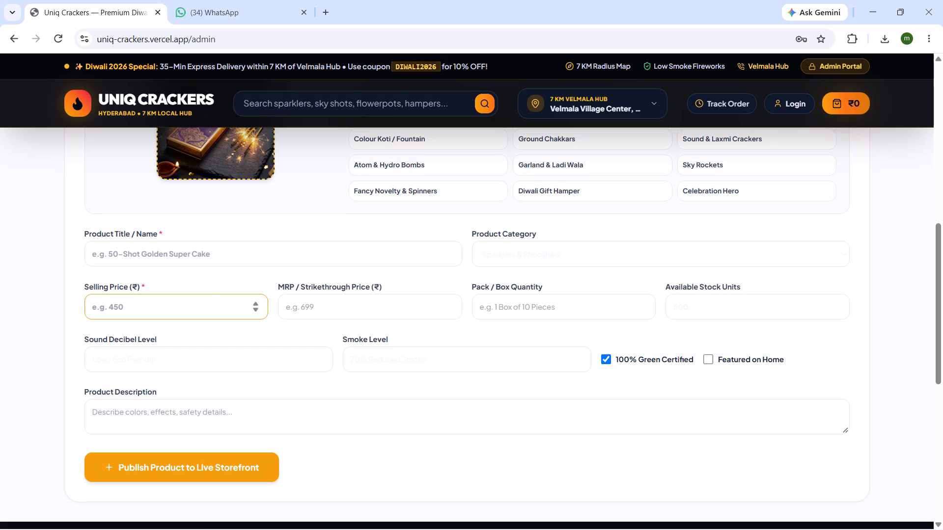
# Check the newly published DRIZZILING WHEELS entry at the start of the live catalog.
pyautogui.scroll(1, 227, 269)
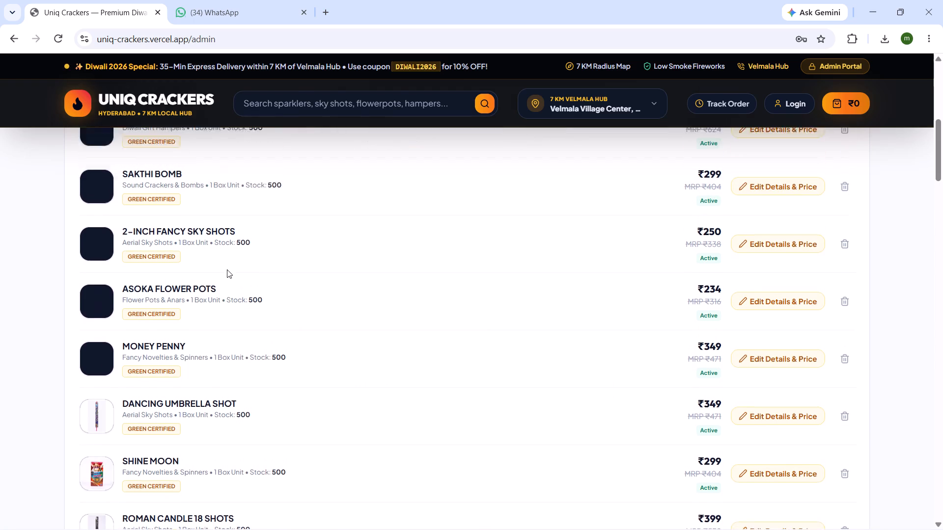
pyautogui.scroll(3, 227, 269)
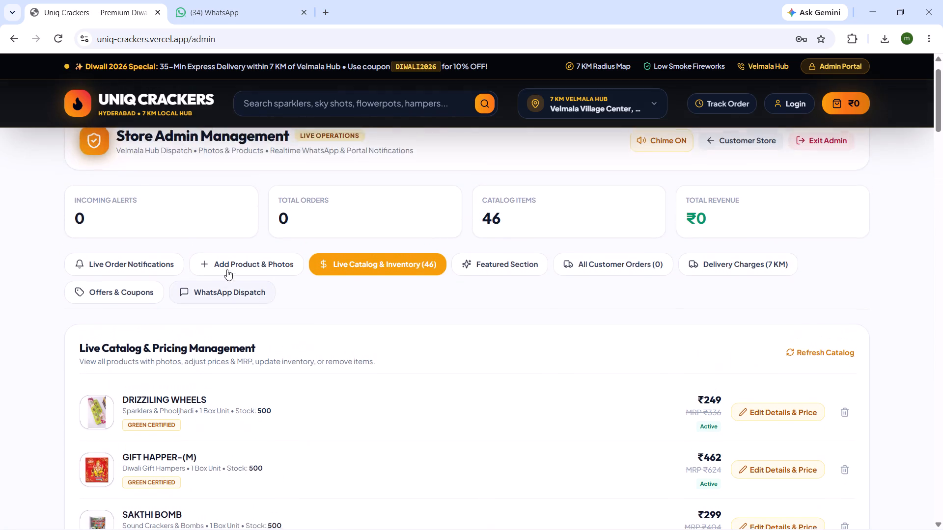
pyautogui.scroll(-1, 227, 269)
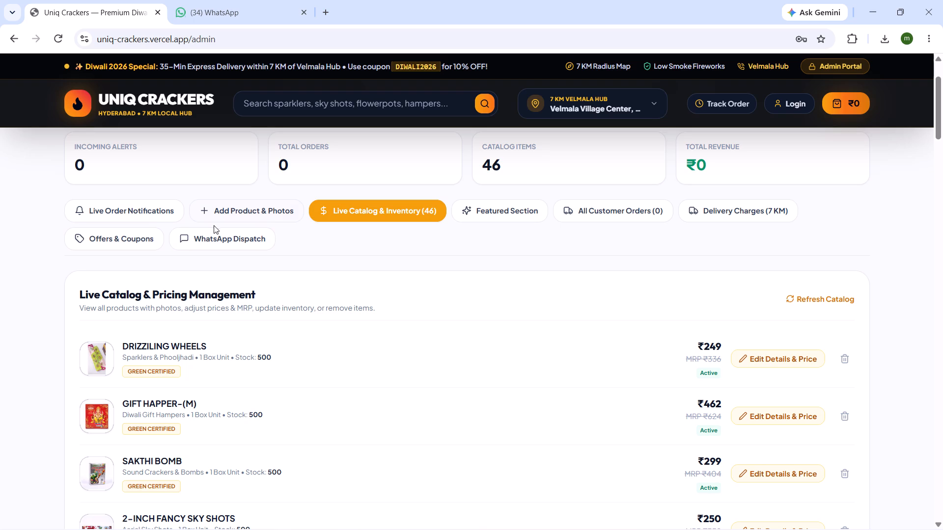
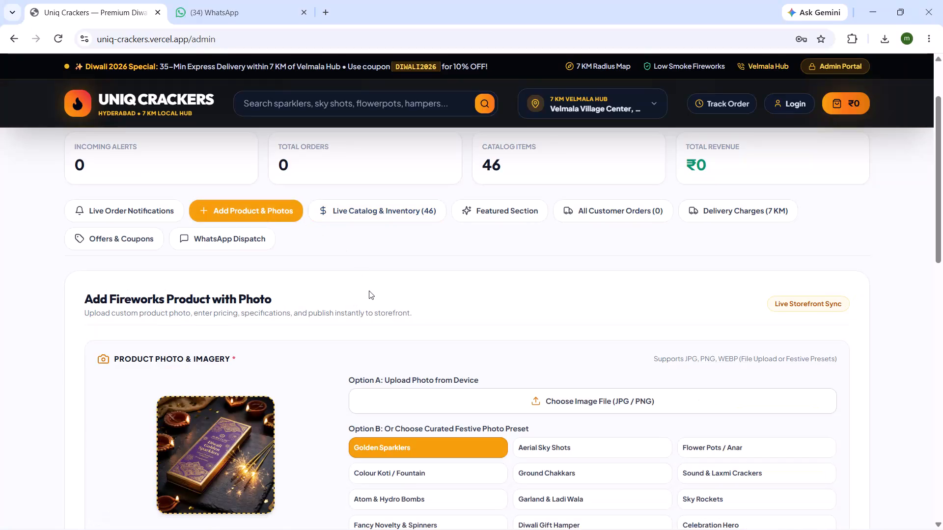
# Upload the photo WhatsApp Image 2026-11-02 at 9.46.01 AM (1) from Downloads as the new product's image.
pyautogui.scroll(-2, 369, 291)
pyautogui.scroll(-3, 307, 327)
pyautogui.scroll(2, 360, 286)
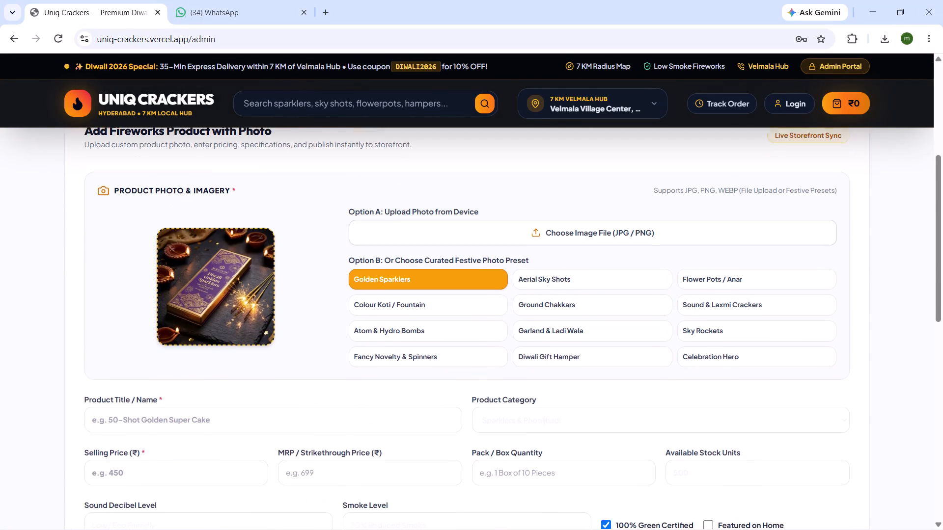
pyautogui.scroll(2, 360, 286)
pyautogui.click(523, 283)
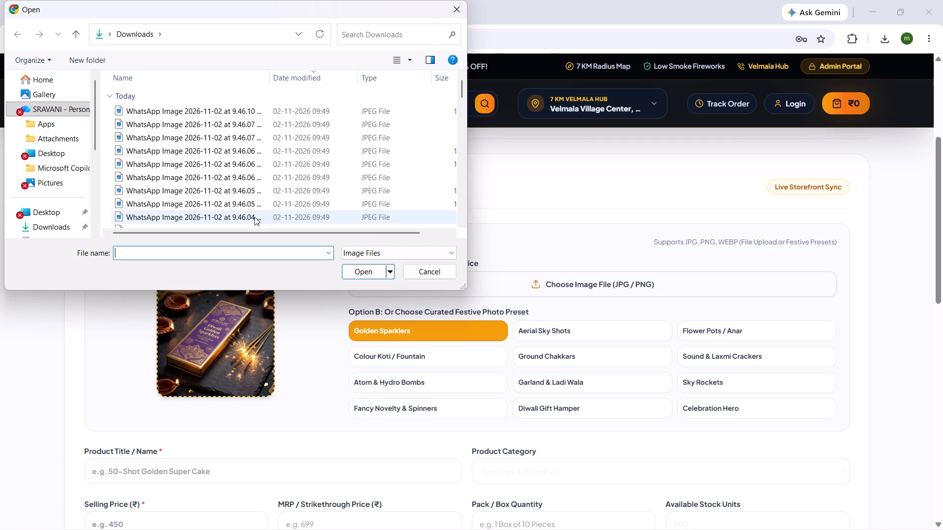
pyautogui.scroll(-1, 254, 217)
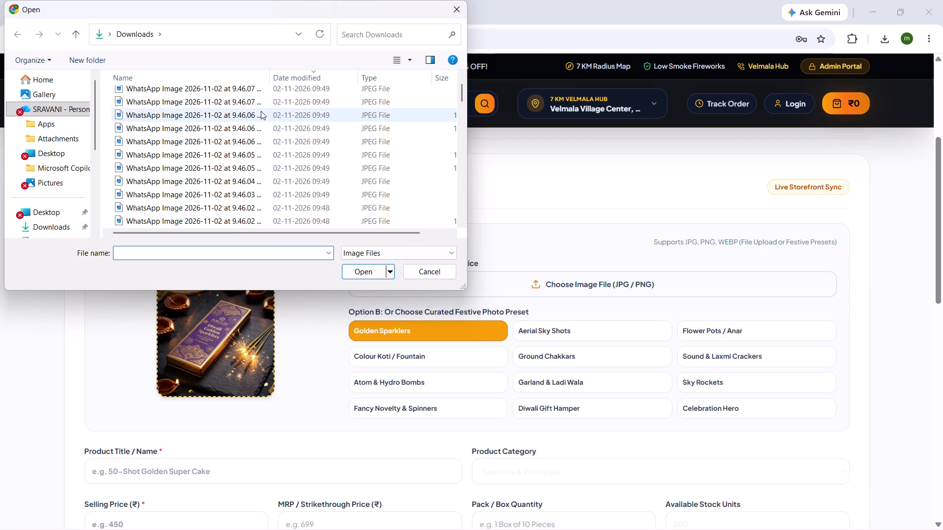
pyautogui.scroll(5, 261, 111)
pyautogui.click(249, 214)
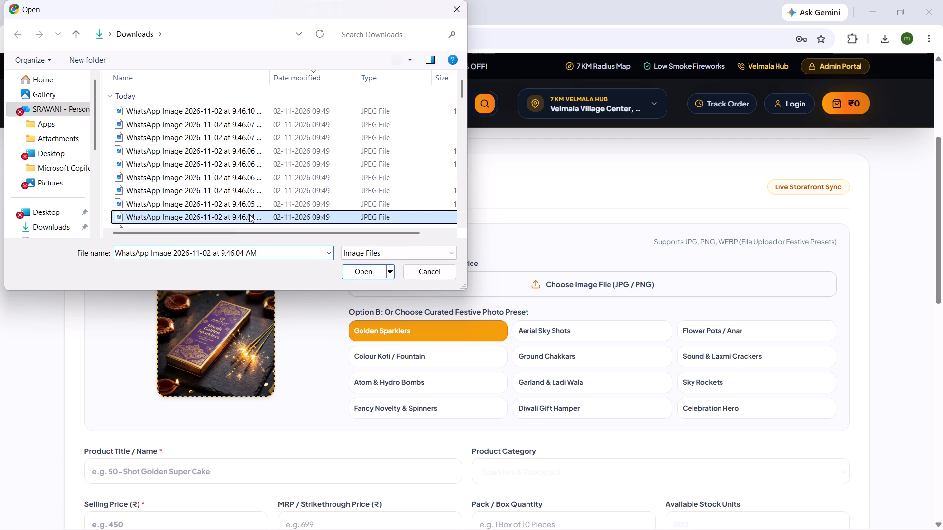
pyautogui.press('Down')
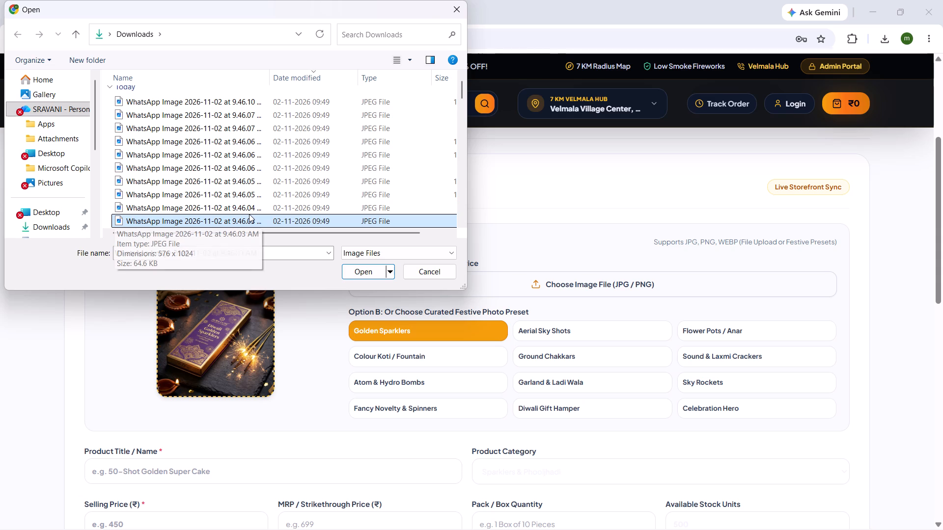
pyautogui.press('Down')
pyautogui.press('Down')
pyautogui.press('Down')
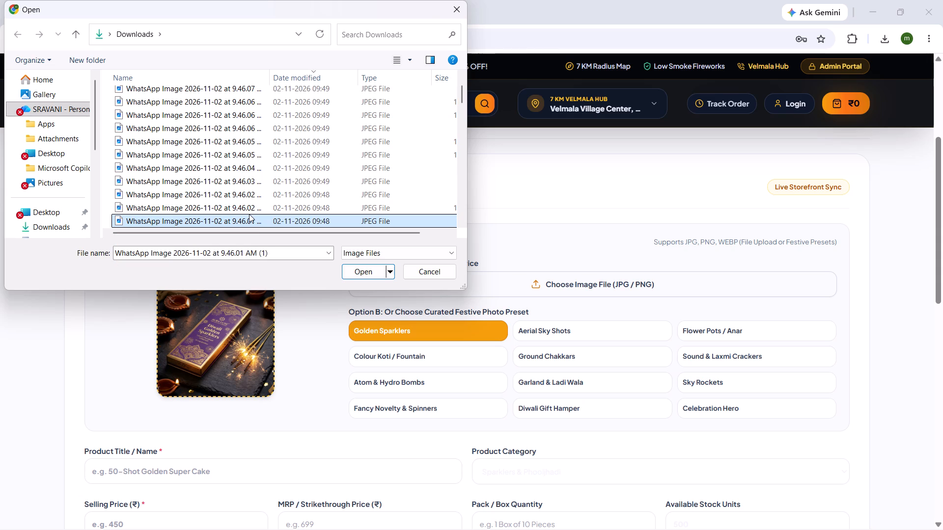
pyautogui.press('Return')
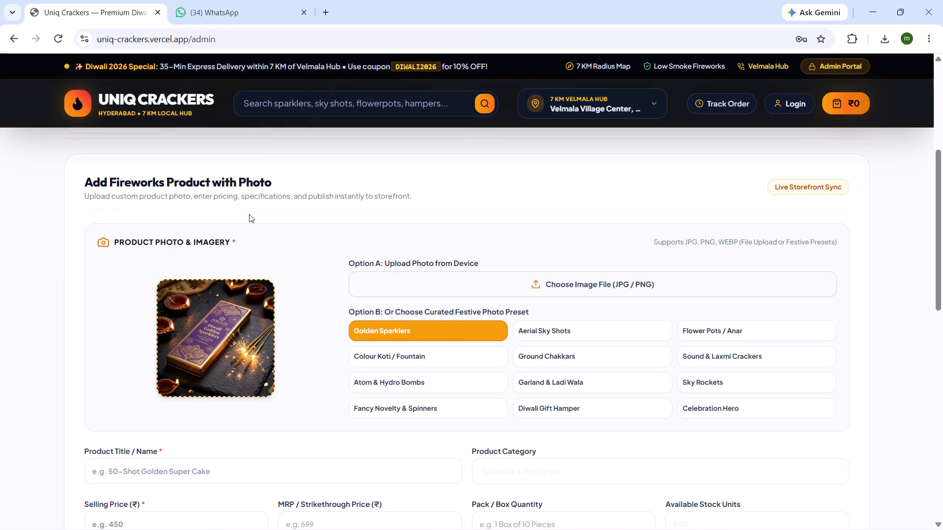